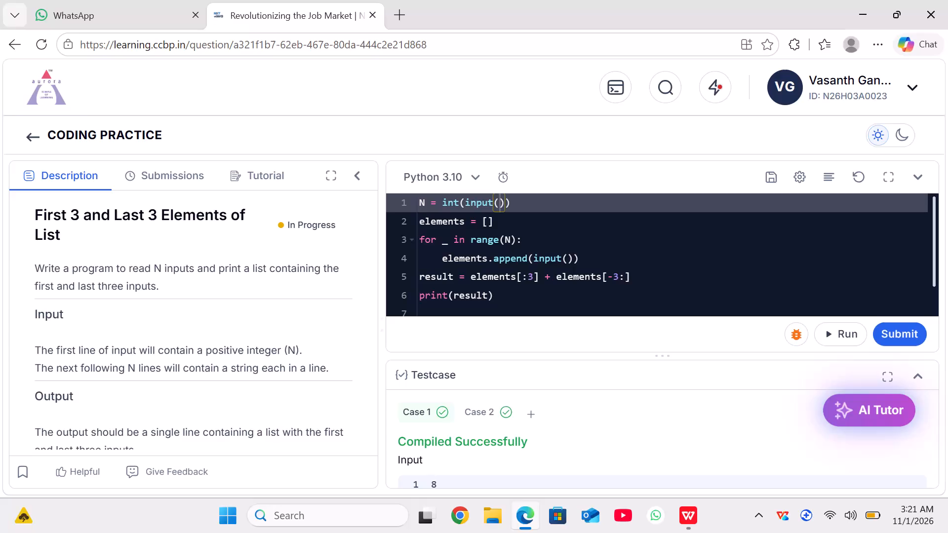
# Lower the laptop's screen brightness in the quick settings.
pyautogui.click(878, 531)
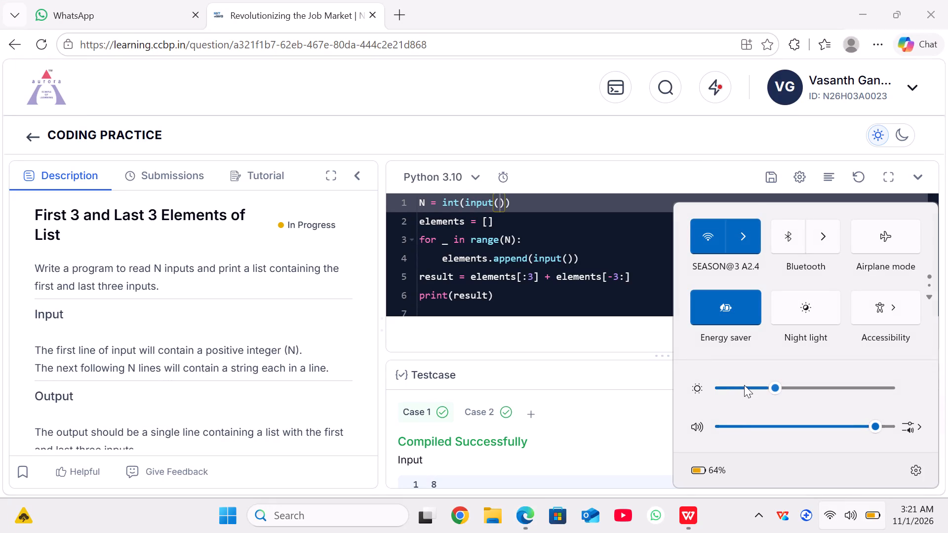
pyautogui.click(751, 387)
pyautogui.click(738, 381)
pyautogui.click(614, 5)
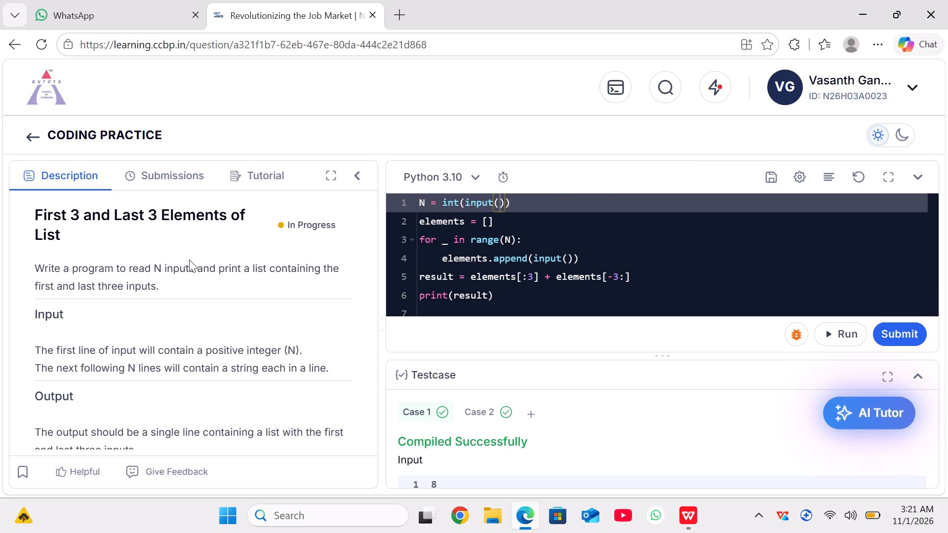
# Submit the Python solution for the "First 3 and Last 3 Elements of List" coding problem.
pyautogui.click(902, 331)
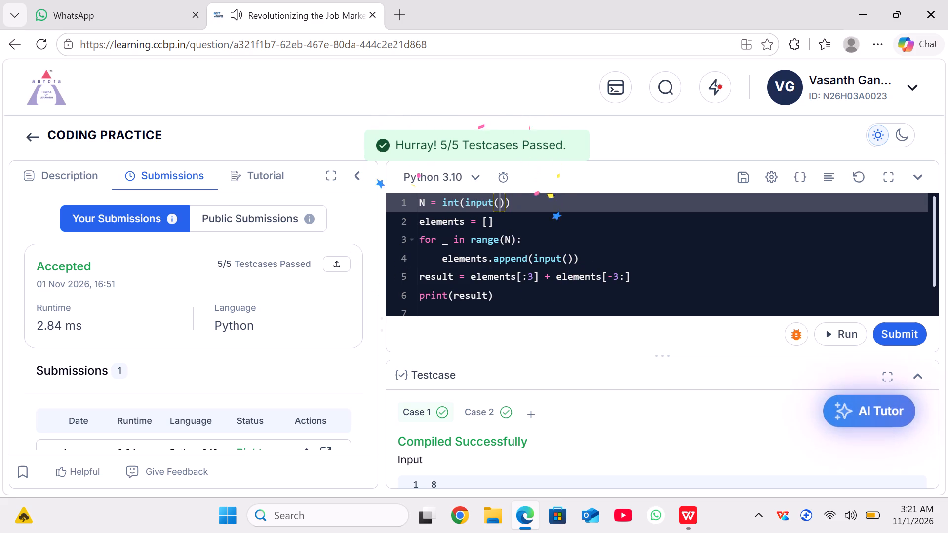
# Capture a rectangular screenshot of the coding practice page, from the site header down to just above the taskbar.
pyautogui.press('shift+super+s')
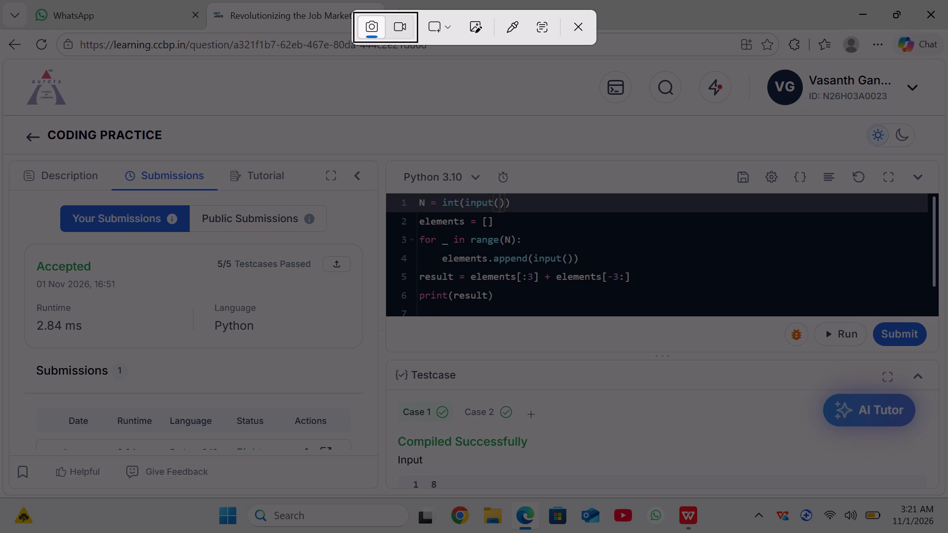
pyautogui.moveTo(8, 57); pyautogui.dragTo(605, 414)
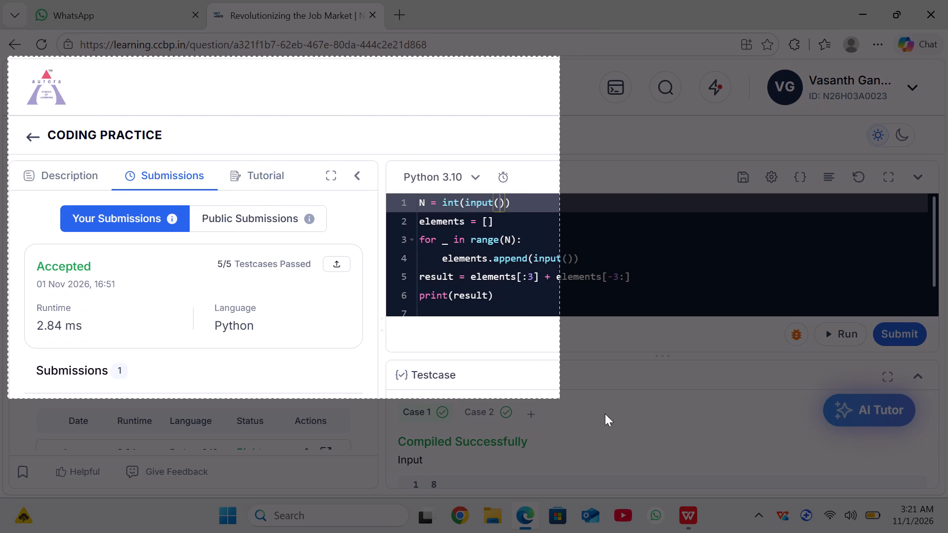
pyautogui.moveTo(605, 414); pyautogui.dragTo(930, 459)
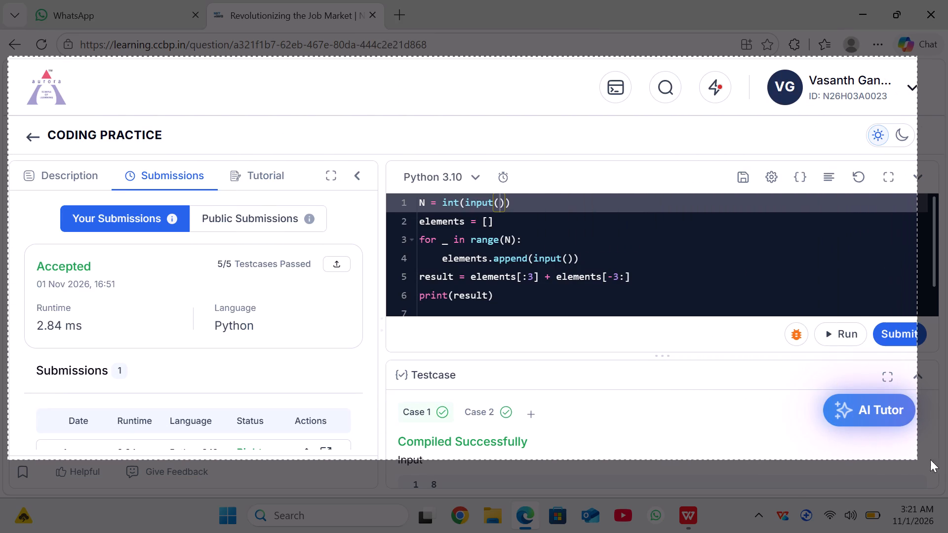
pyautogui.moveTo(930, 459); pyautogui.dragTo(947, 490)
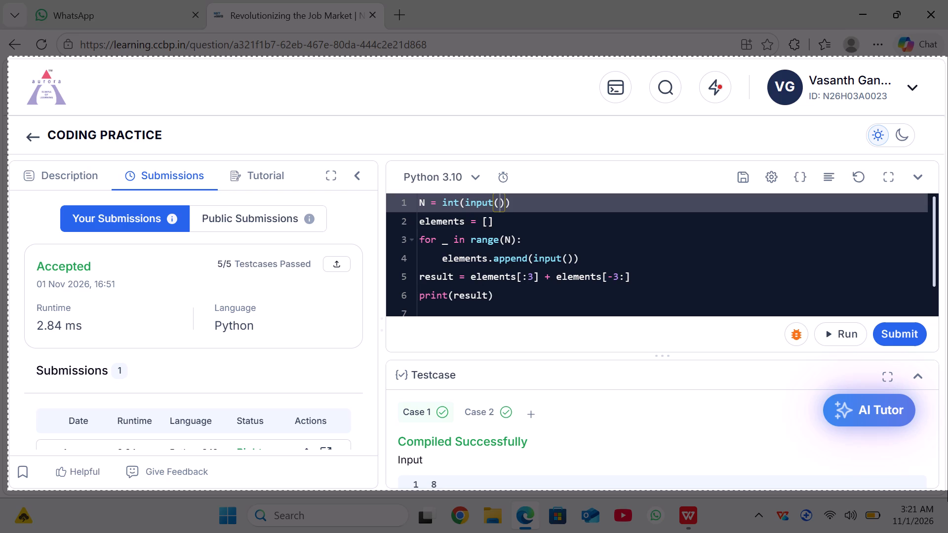
pyautogui.moveTo(947, 490); pyautogui.dragTo(947, 511)
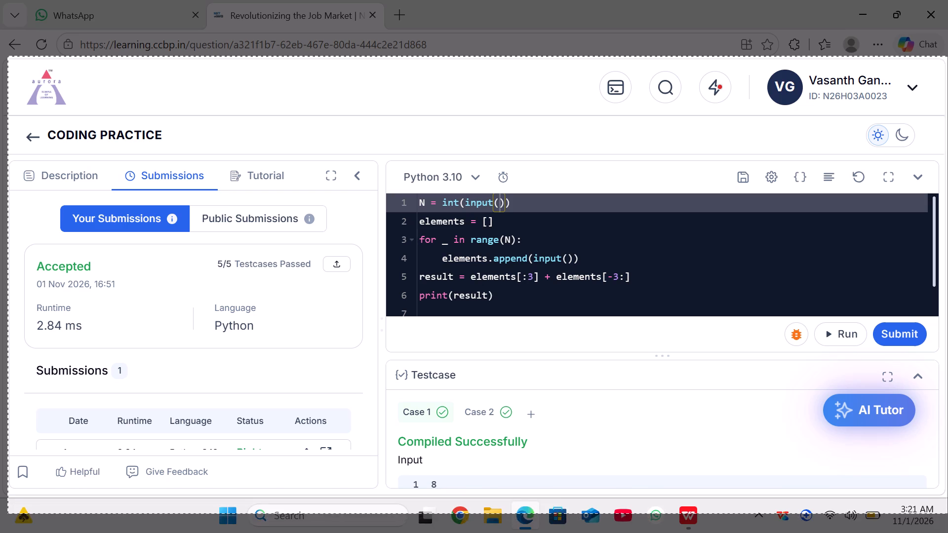
pyautogui.moveTo(947, 511); pyautogui.dragTo(947, 495)
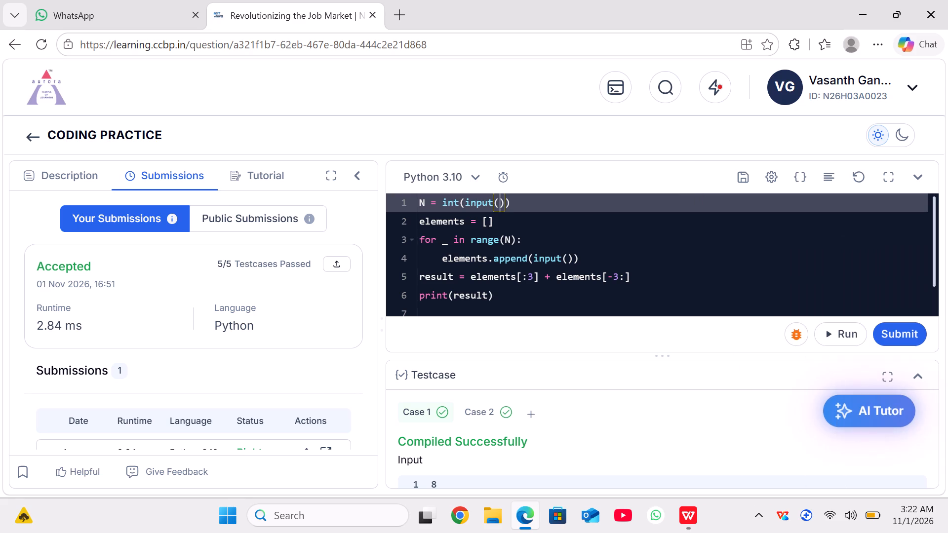
# Switch to the Module 6 lab report in WPS Office and delete the old screenshot below the string-to-list code.
pyautogui.click(424, 525)
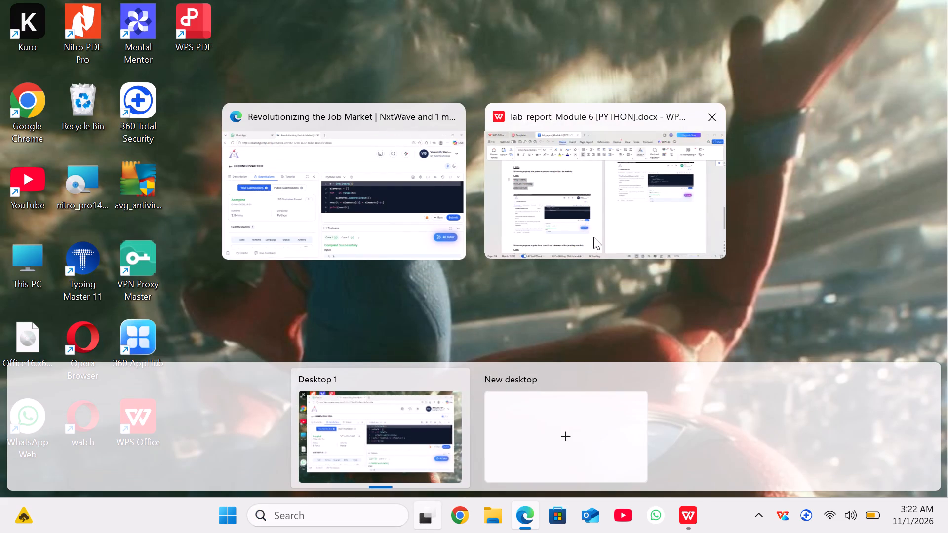
pyautogui.click(593, 237)
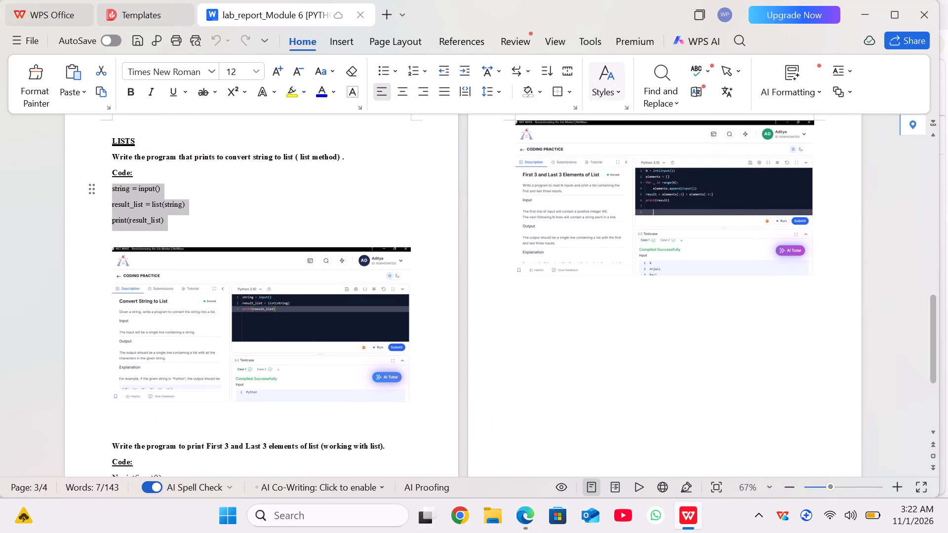
pyautogui.click(341, 190)
pyautogui.click(223, 298)
pyautogui.rightClick(223, 298)
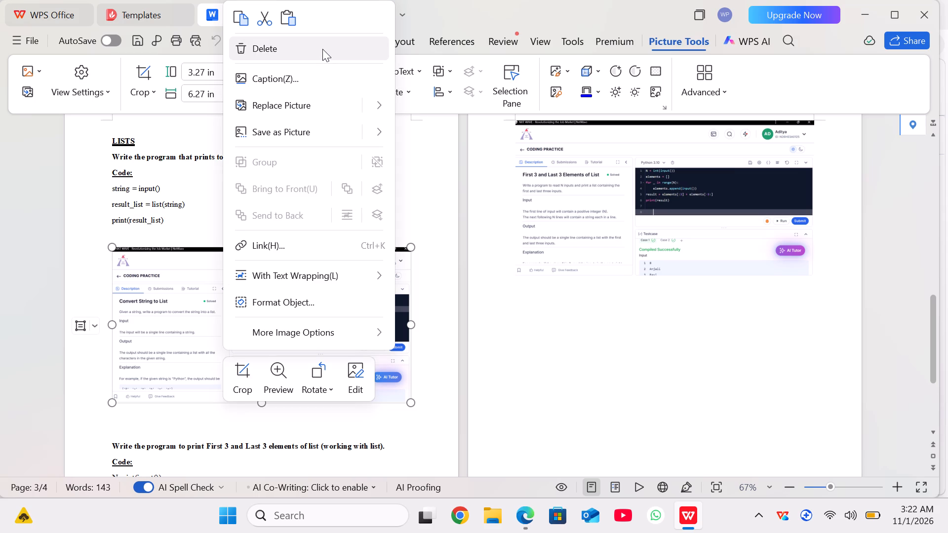
pyautogui.click(322, 49)
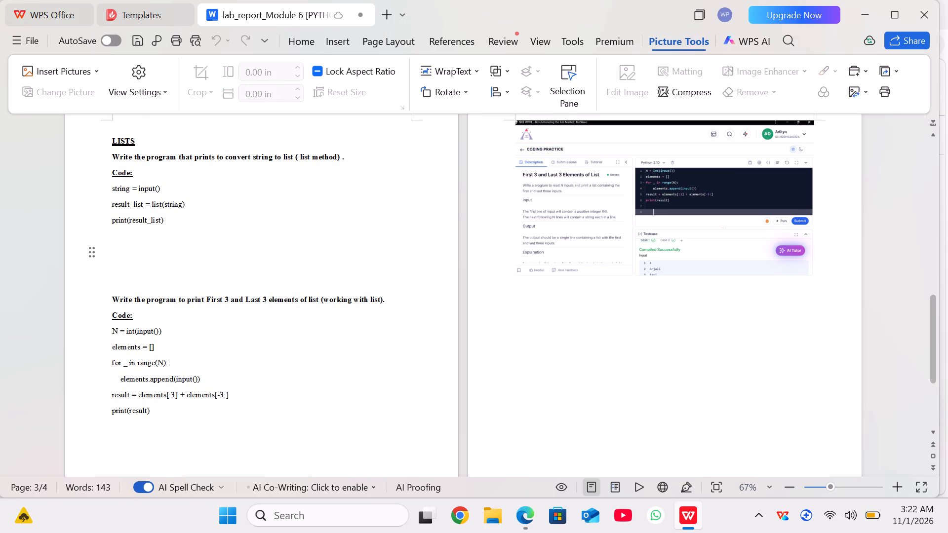
pyautogui.click(495, 513)
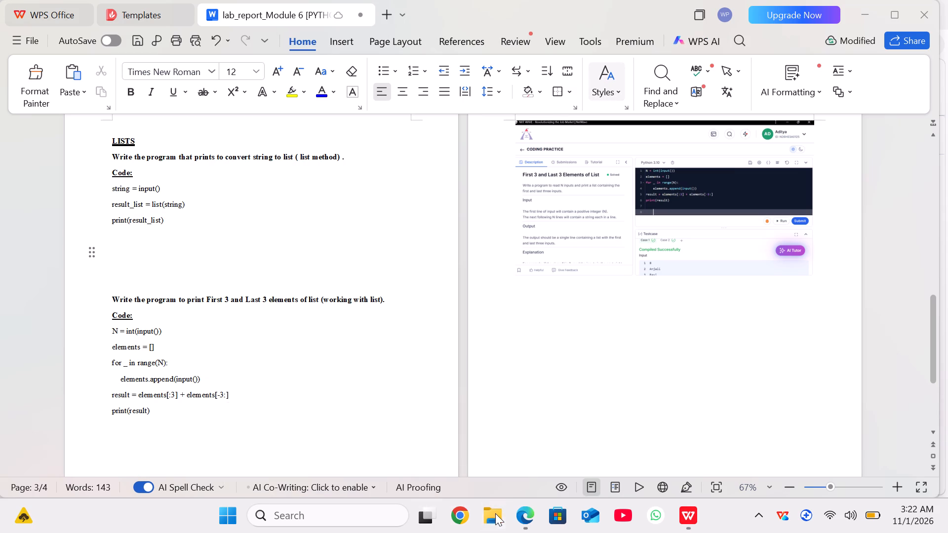
pyautogui.click(70, 148)
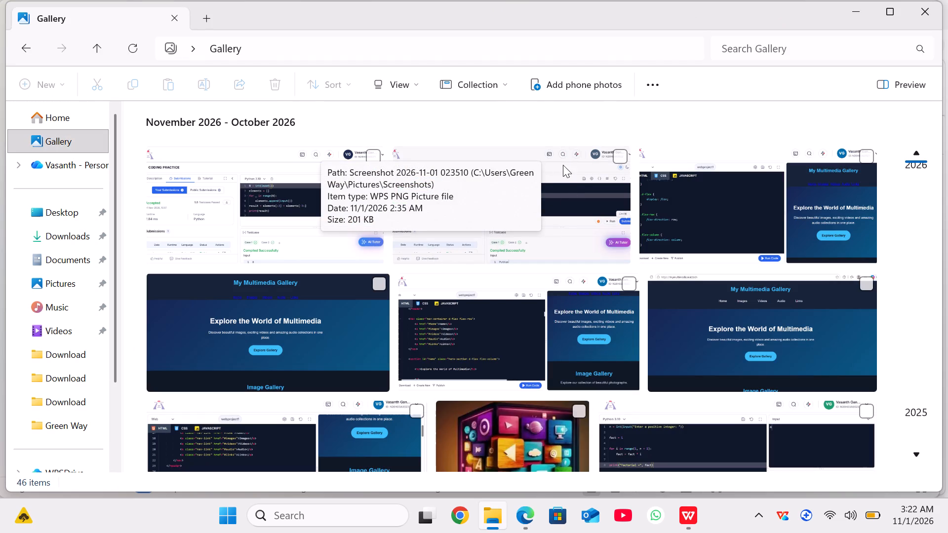
pyautogui.click(567, 189)
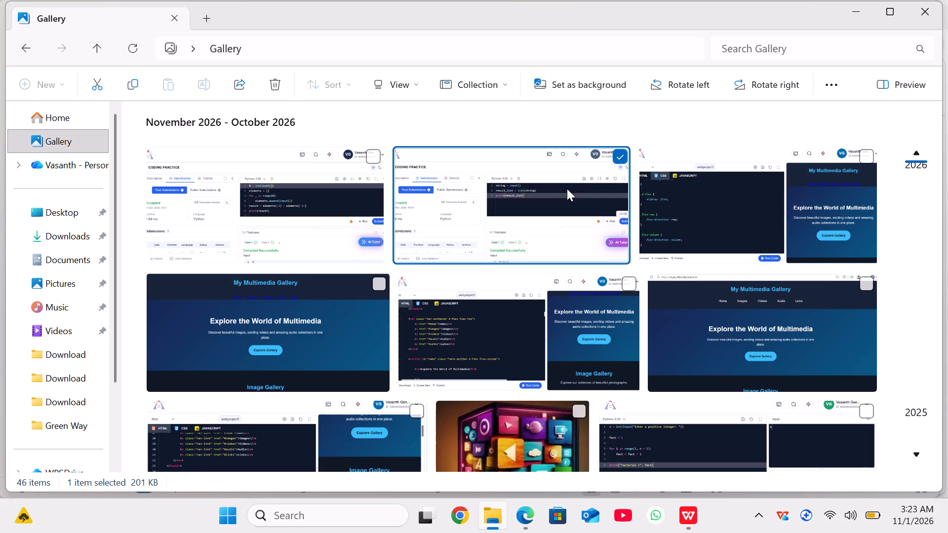
pyautogui.hotkey('ctrl', 'c')
pyautogui.click(427, 522)
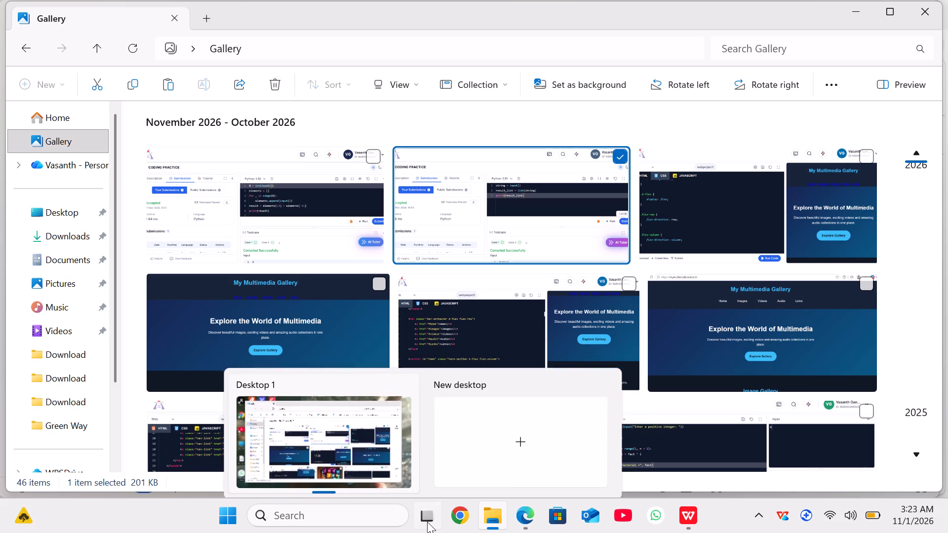
pyautogui.click(467, 227)
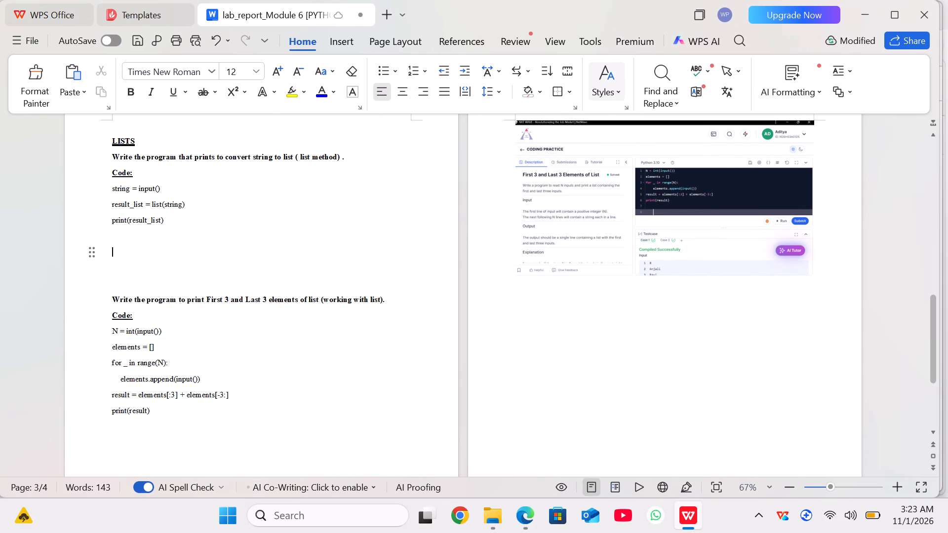
pyautogui.hotkey('ctrl', 'v')
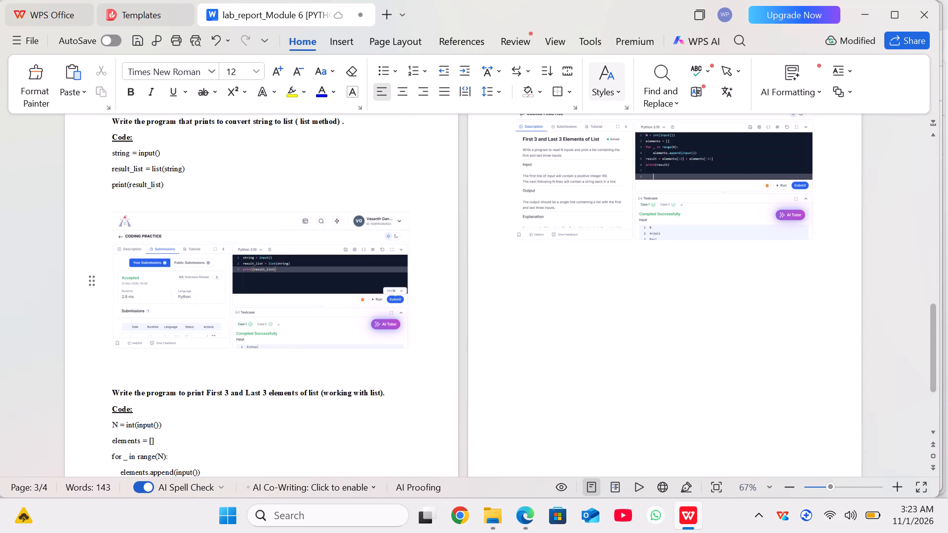
# Delete the old "First 3 and Last 3 Elements of List" screenshot on page 4 of the report.
pyautogui.scroll(1, 578, 196)
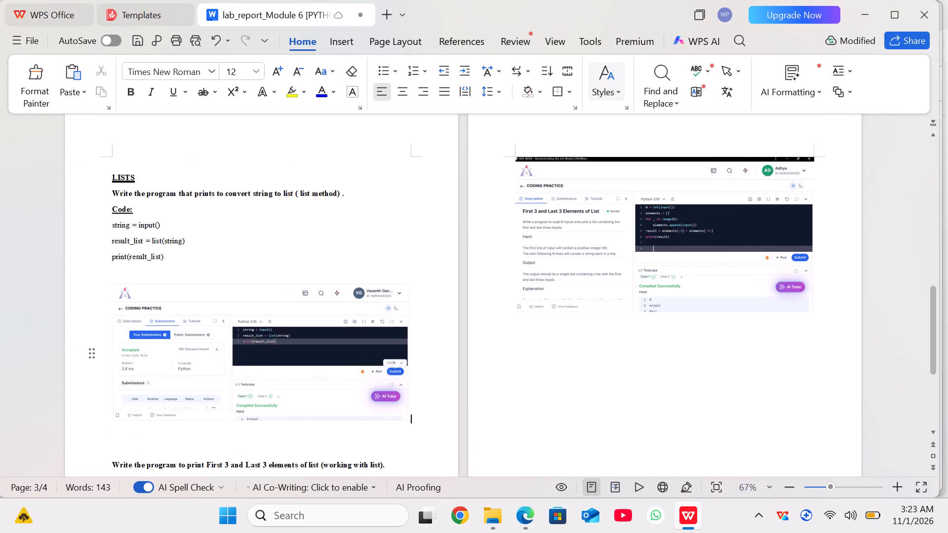
pyautogui.click(638, 239)
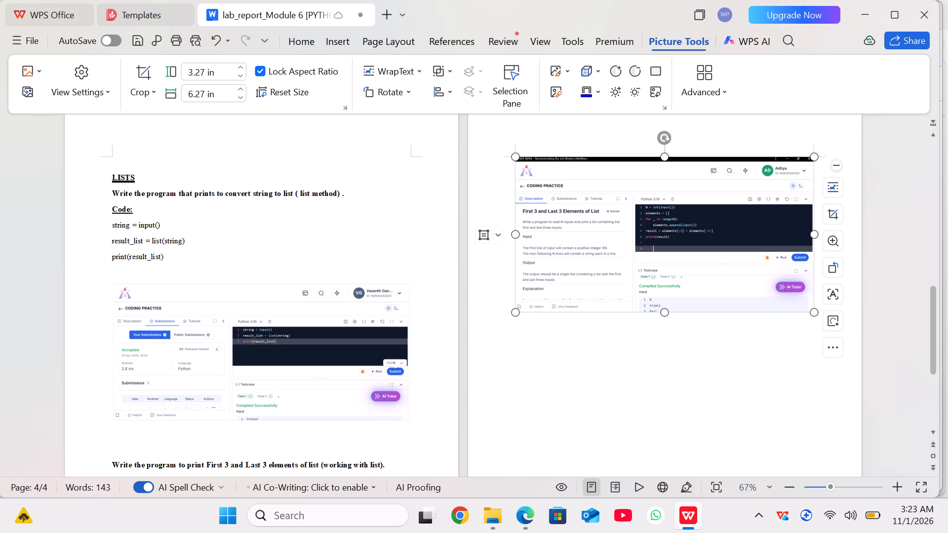
pyautogui.rightClick(638, 239)
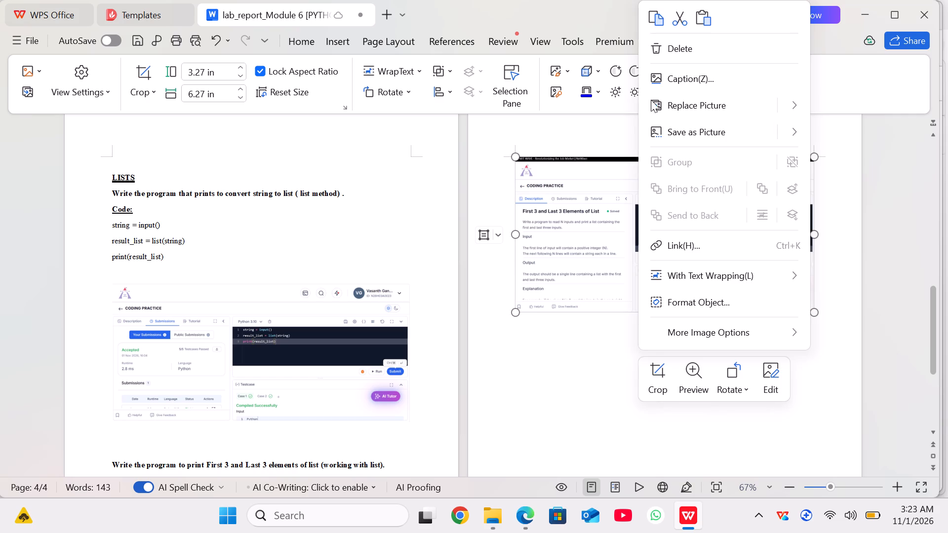
pyautogui.click(672, 50)
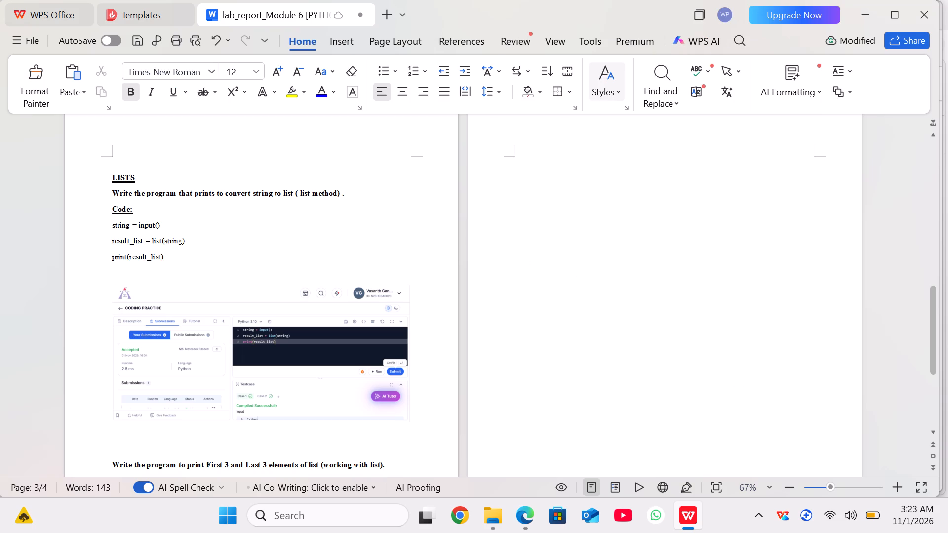
pyautogui.scroll(-2, 427, 286)
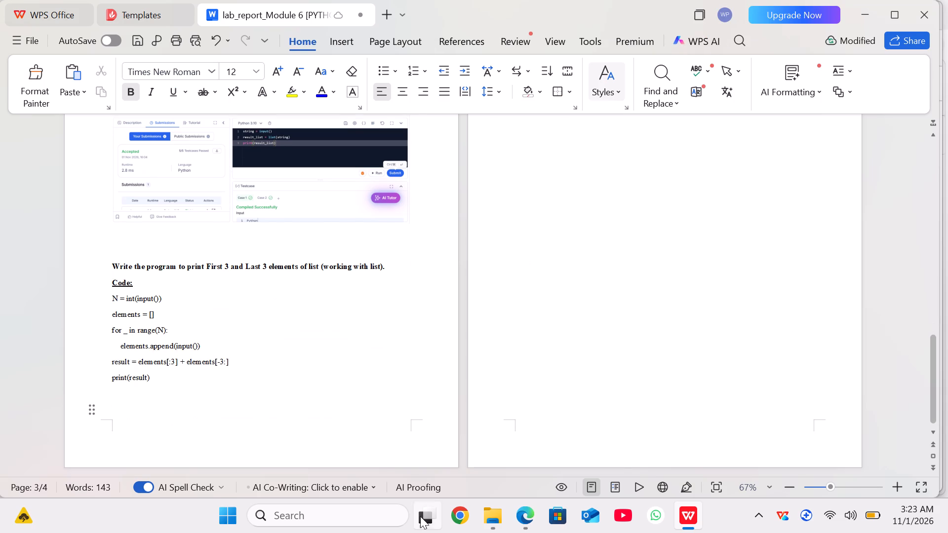
pyautogui.click(425, 517)
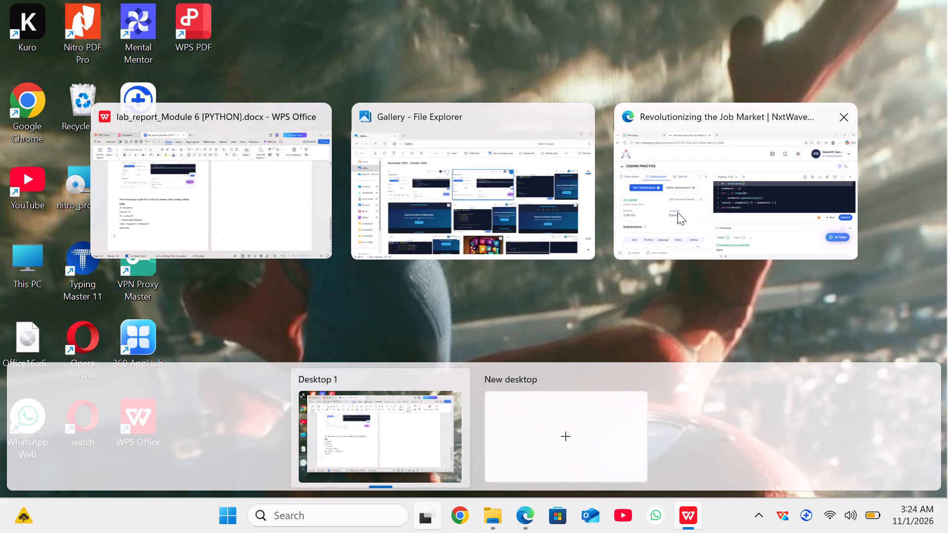
pyautogui.click(415, 207)
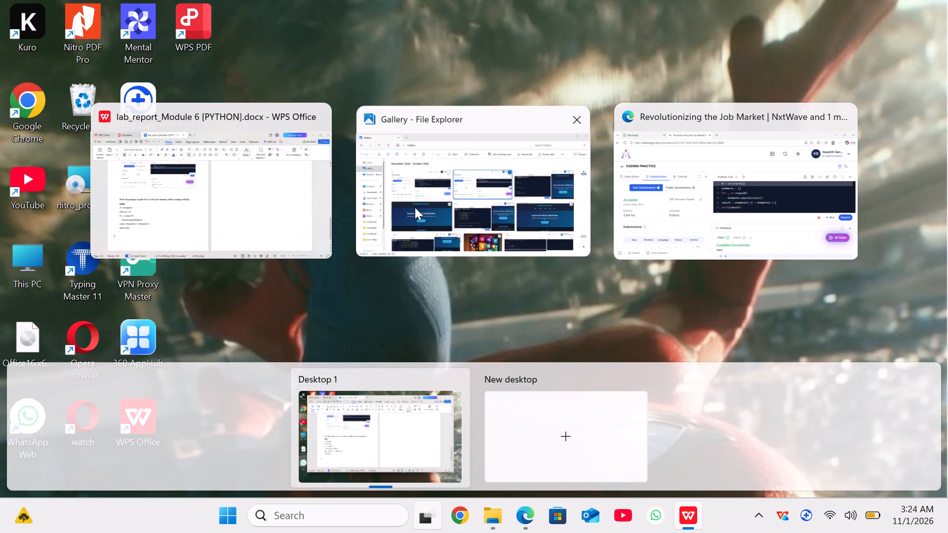
pyautogui.click(269, 215)
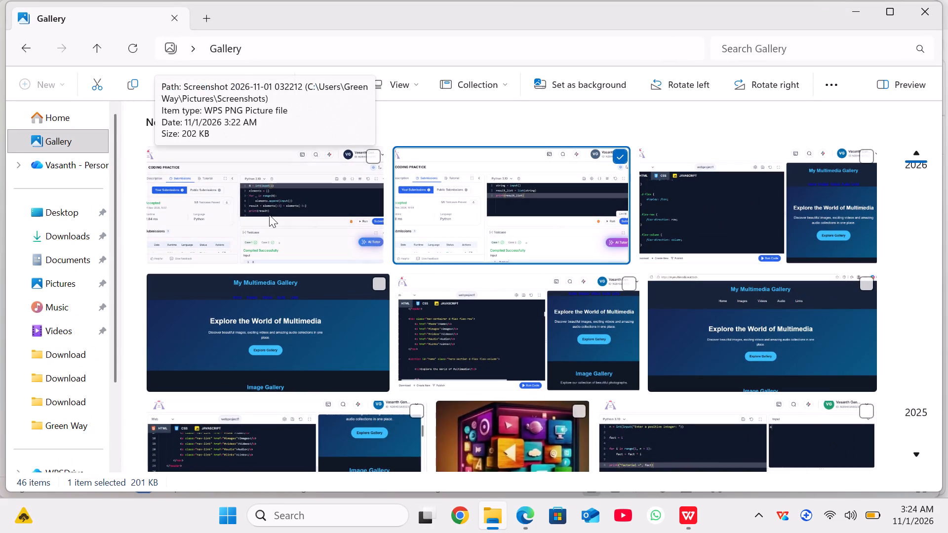
pyautogui.click(425, 195)
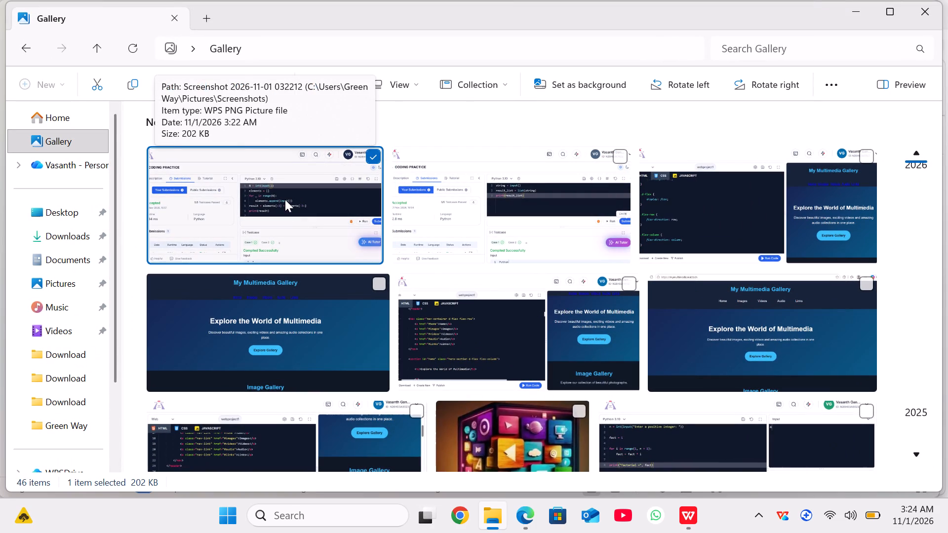
pyautogui.hotkey('ctrl', 'c')
pyautogui.click(430, 521)
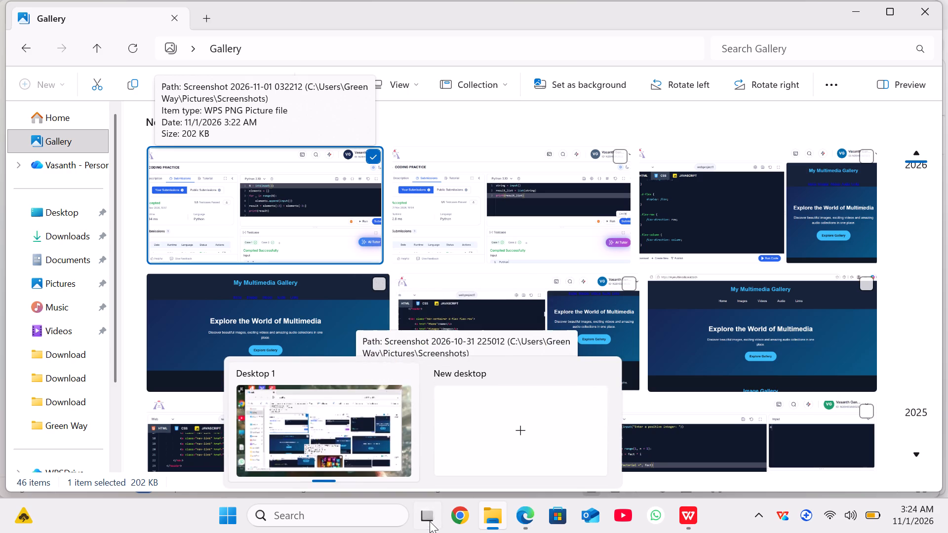
pyautogui.click(489, 185)
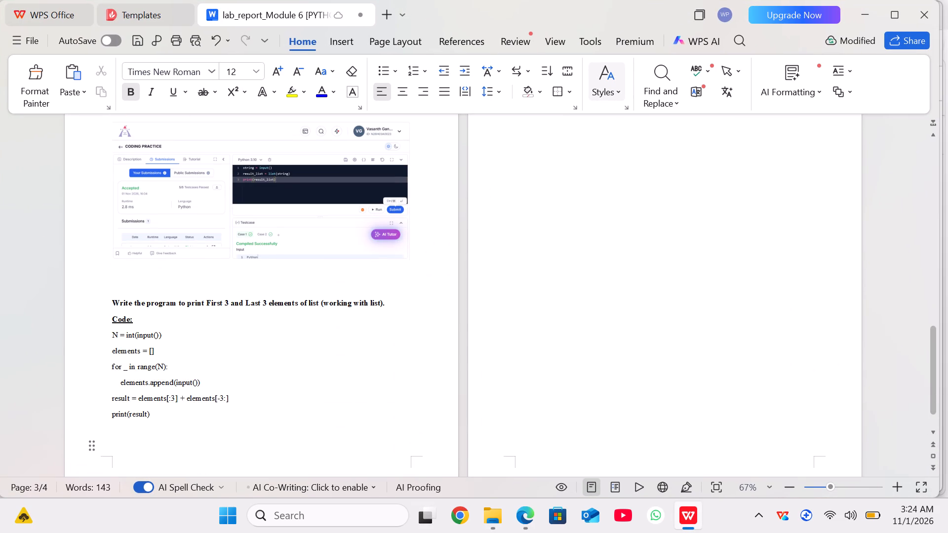
pyautogui.click(125, 442)
pyautogui.hotkey('ctrl', 'v')
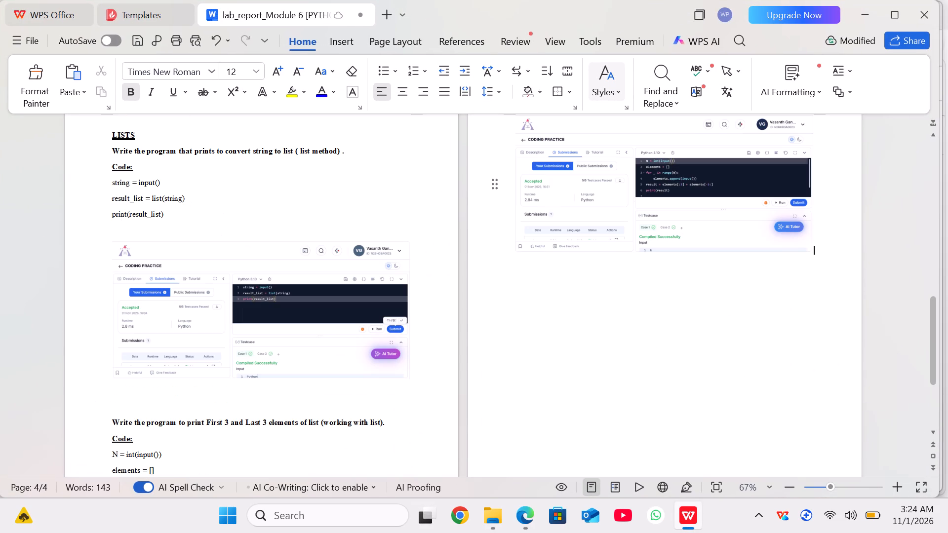
# Replace the student name in the page 2 certificate paragraph with the submitting student's own name in capitals, surname first.
pyautogui.scroll(3, 561, 330)
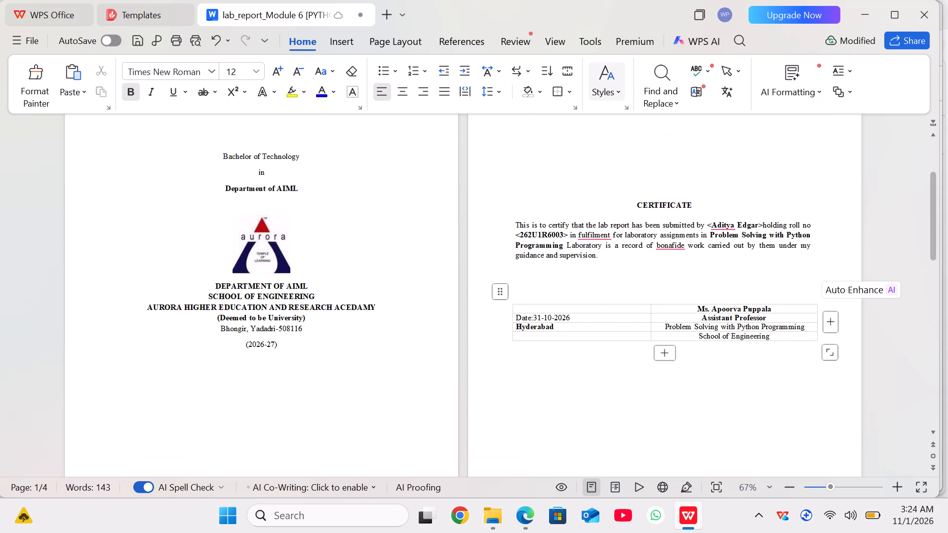
pyautogui.click(760, 223)
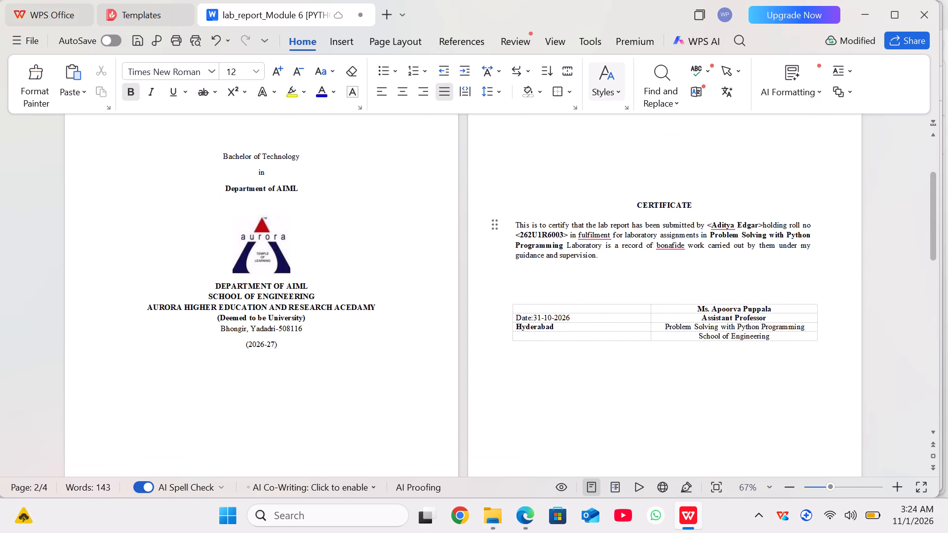
pyautogui.press('BackSpace')
pyautogui.press('BackSpace')
pyautogui.press('BackSpace')
pyautogui.press('BackSpace')
pyautogui.press('BackSpace')
pyautogui.press('BackSpace')
pyautogui.press('BackSpace')
pyautogui.press('BackSpace')
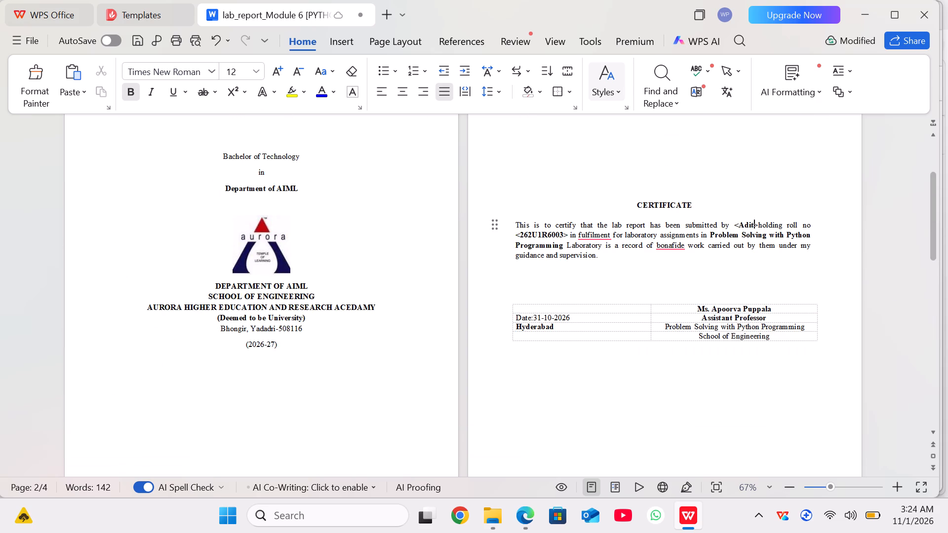
pyautogui.press('BackSpace')
pyautogui.press('BackSpace')
pyautogui.press('BackSpace')
pyautogui.press('BackSpace')
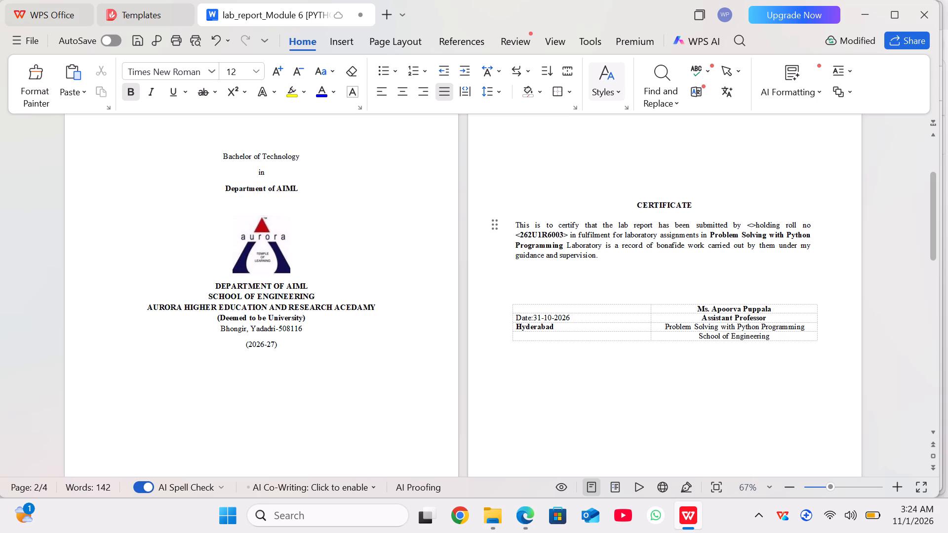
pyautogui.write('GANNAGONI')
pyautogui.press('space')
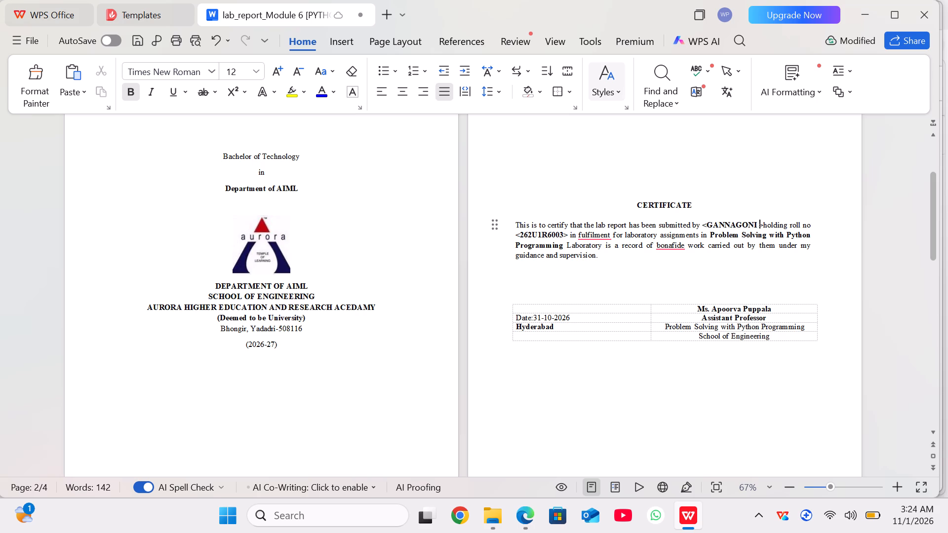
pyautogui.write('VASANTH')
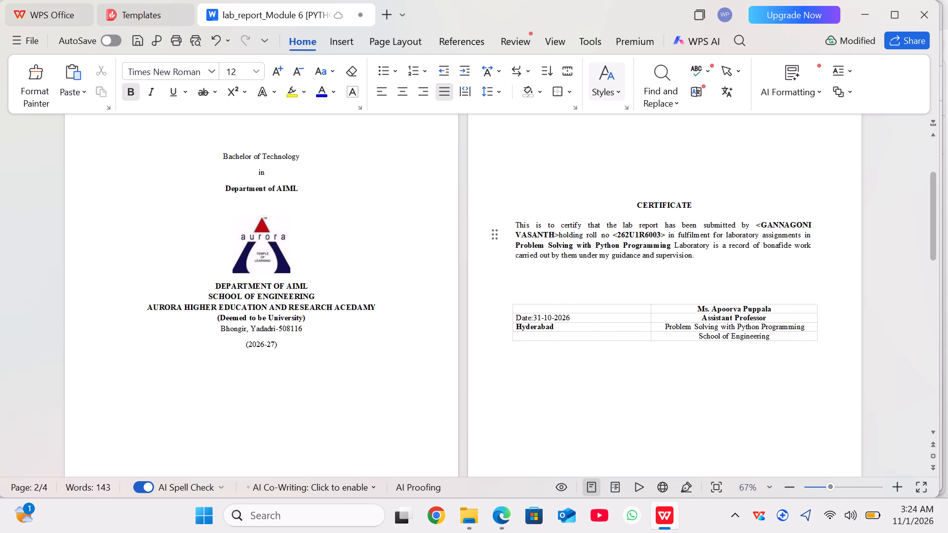
# Replace the last two digits of the certificate's roll number to match the submitting student's own roll number.
pyautogui.rightClick(659, 232)
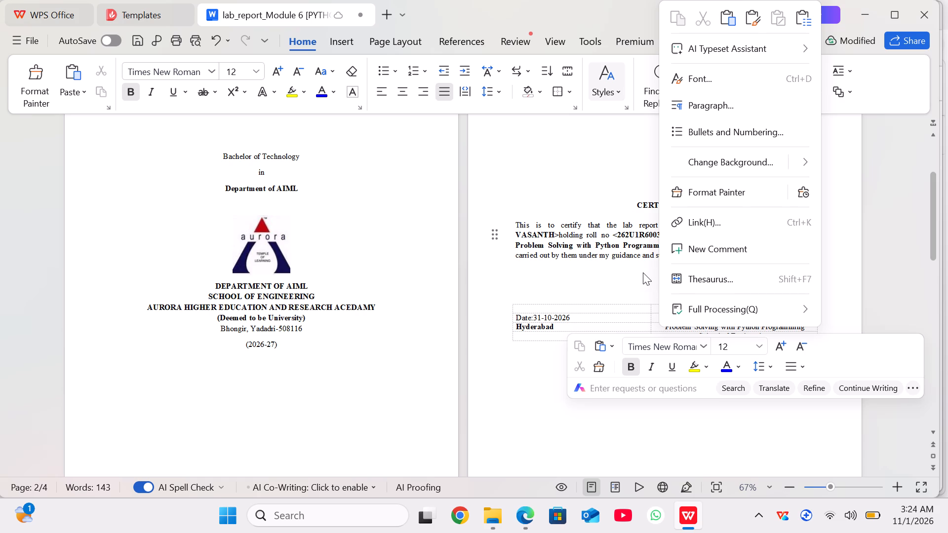
pyautogui.doubleClick(626, 147)
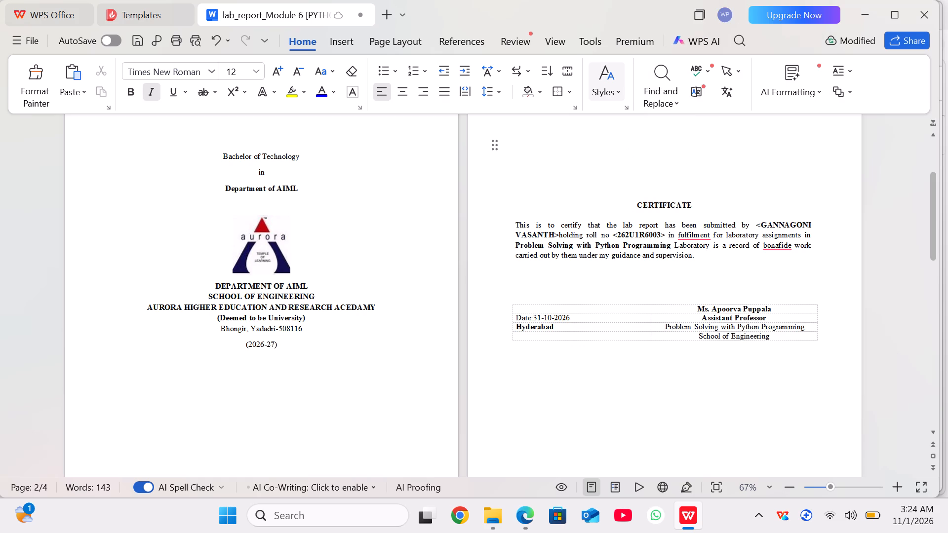
pyautogui.click(661, 233)
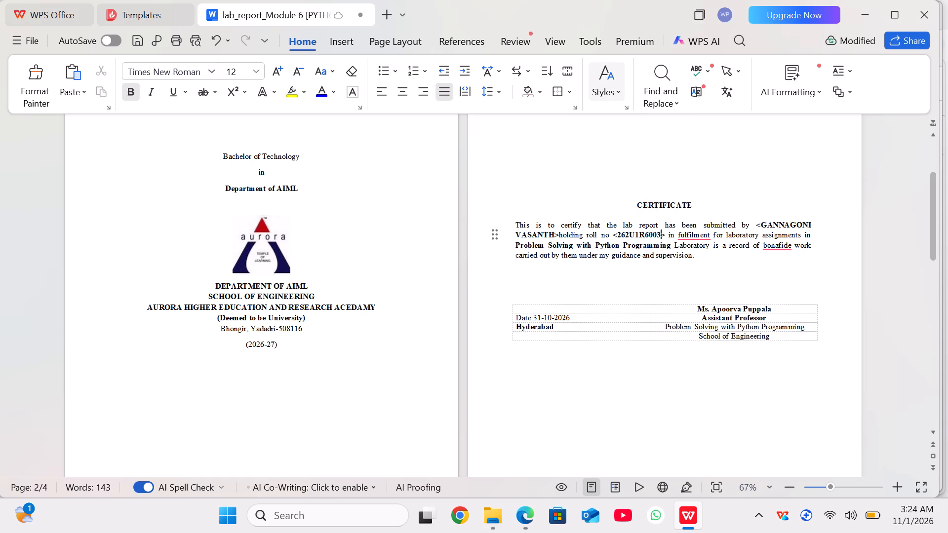
pyautogui.press('BackSpace')
pyautogui.press('BackSpace')
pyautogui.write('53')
# Update the certificate date in the signature table, setting the day to 1 and replacing the month, starting with 1.
pyautogui.click(539, 318)
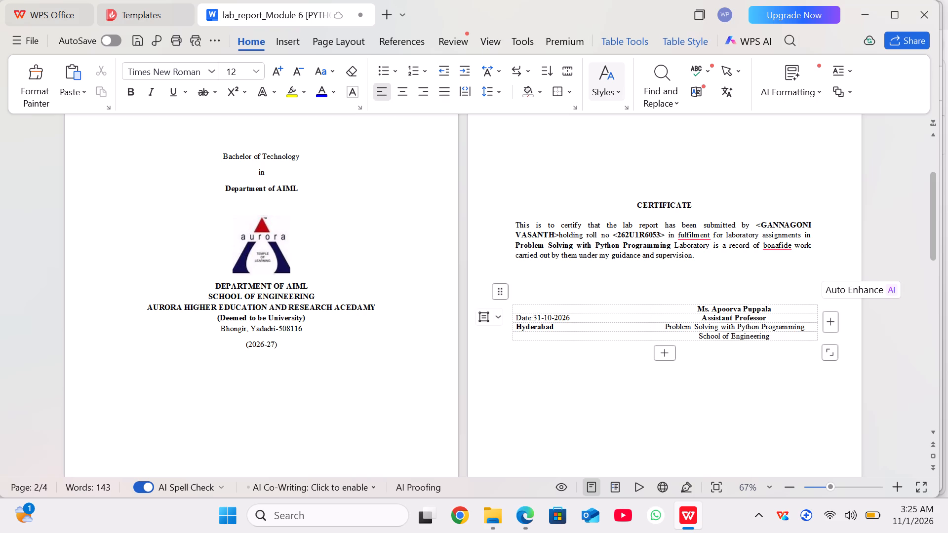
pyautogui.press('Right')
pyautogui.press('BackSpace')
pyautogui.press('BackSpace')
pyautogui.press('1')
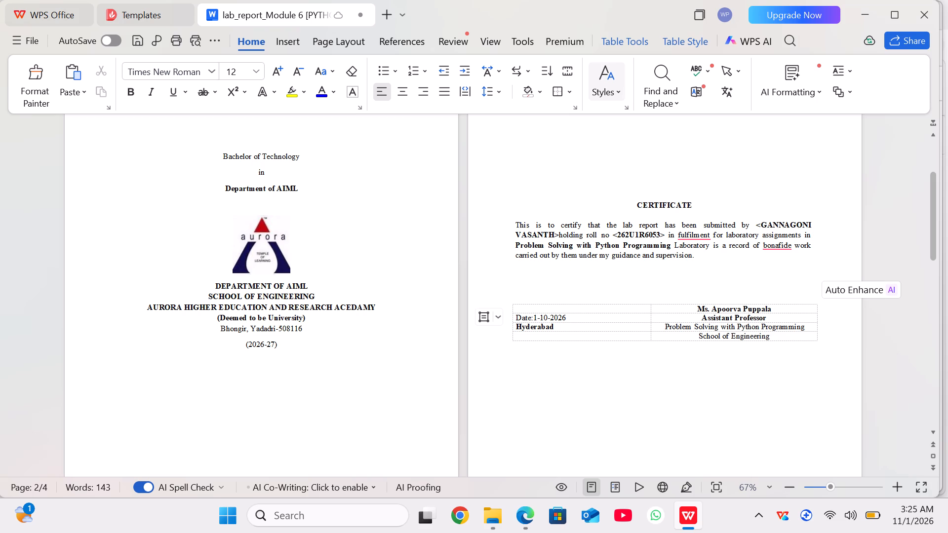
pyautogui.click(546, 316)
pyautogui.press('BackSpace')
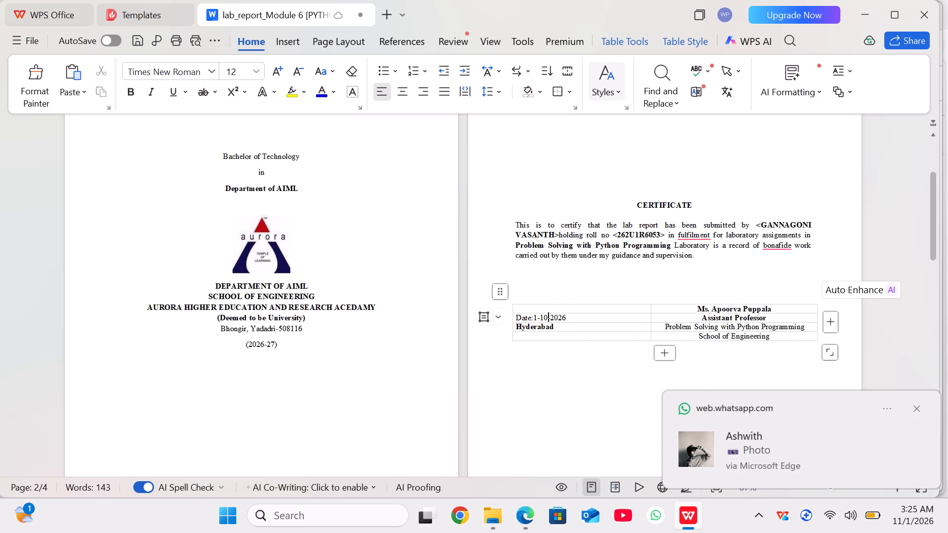
pyautogui.press('BackSpace')
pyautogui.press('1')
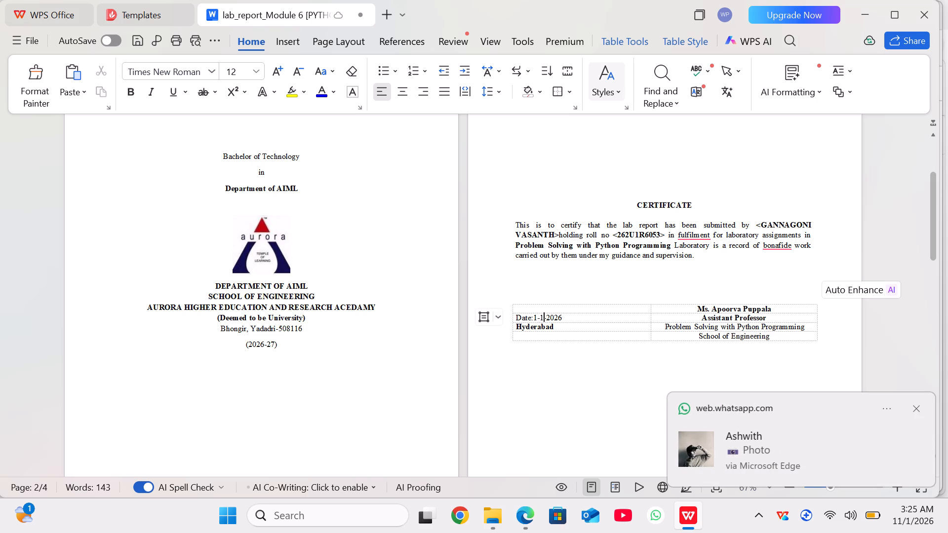
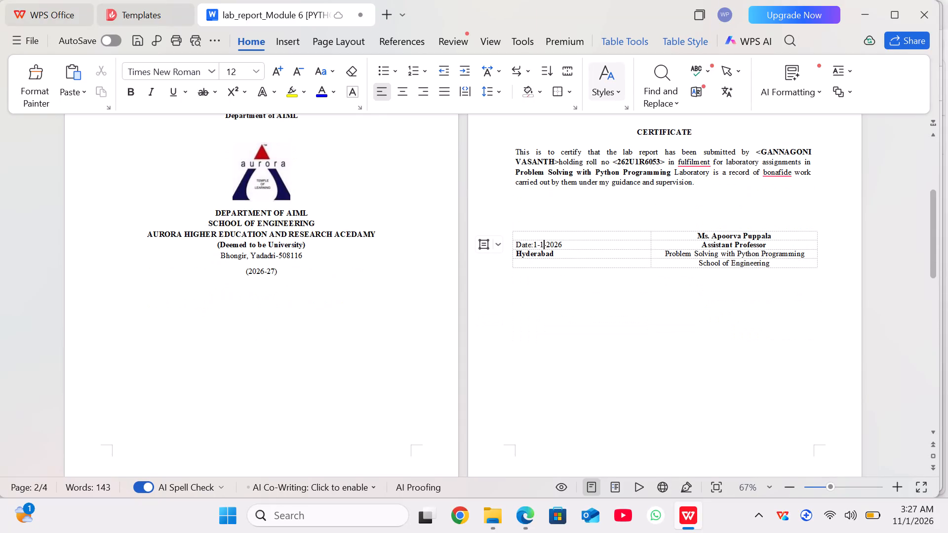
# Save a copy of the report to WPS Drive as a Word document named lab_report_Module 6 [PYTHON]3.
pyautogui.scroll(-2, 608, 367)
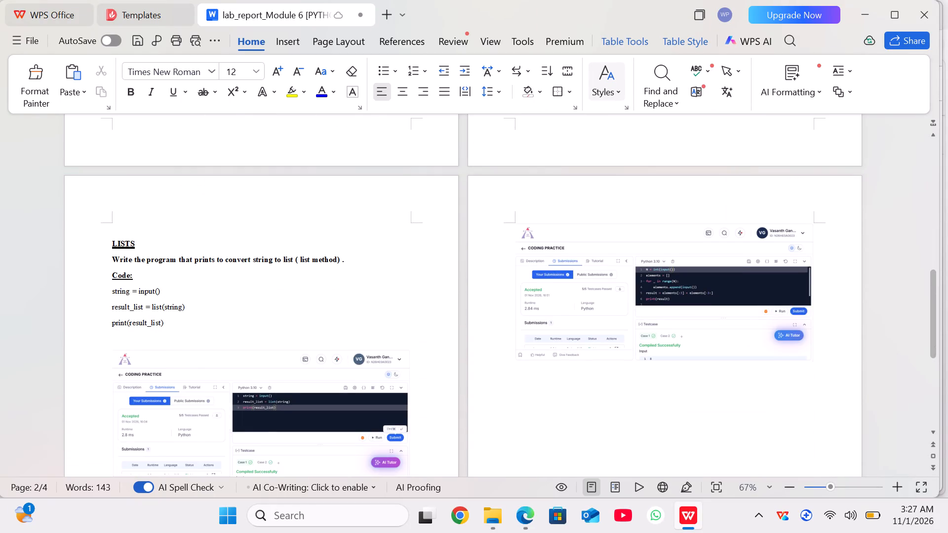
pyautogui.scroll(-2, 608, 367)
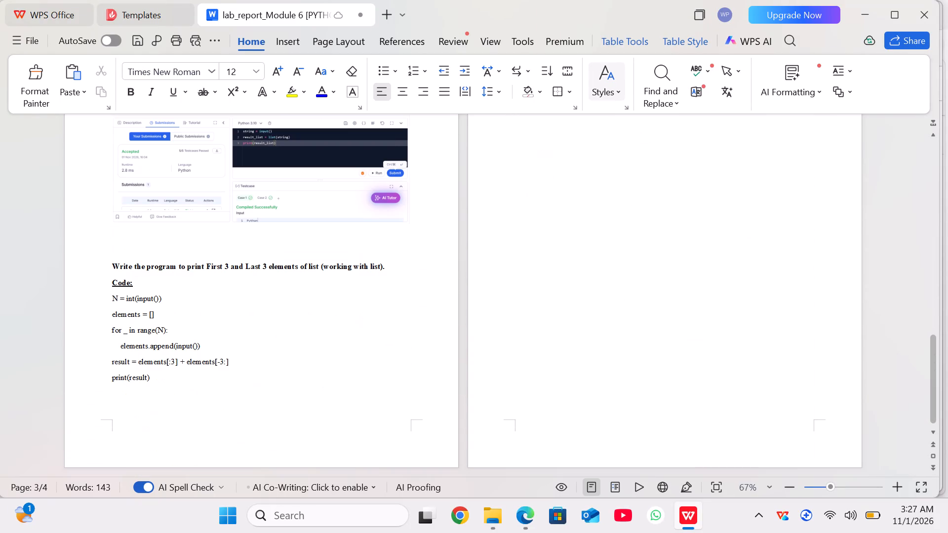
pyautogui.click(20, 40)
pyautogui.click(86, 171)
pyautogui.click(591, 384)
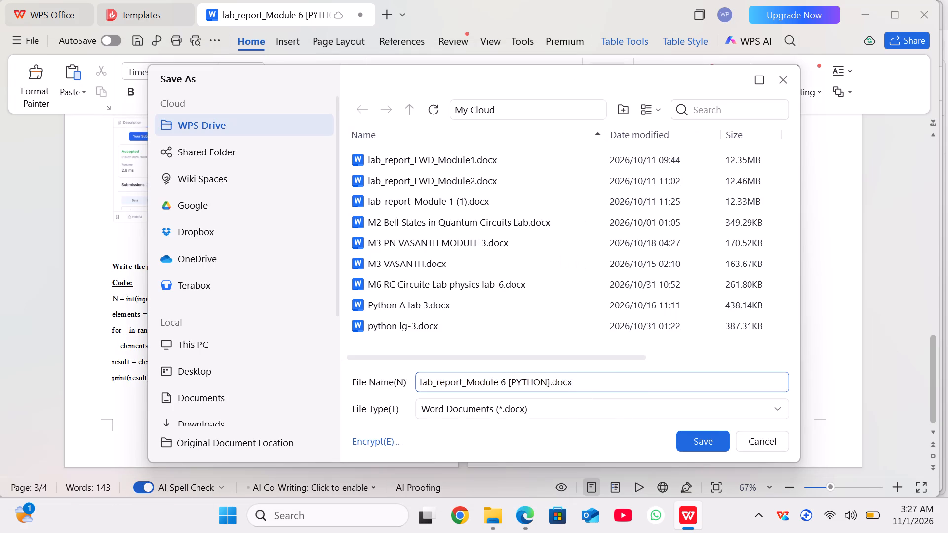
pyautogui.click(591, 384)
pyautogui.press('BackSpace')
pyautogui.press('BackSpace')
pyautogui.press('BackSpace')
pyautogui.press('BackSpace')
pyautogui.press('BackSpace')
pyautogui.press('3')
pyautogui.click(690, 451)
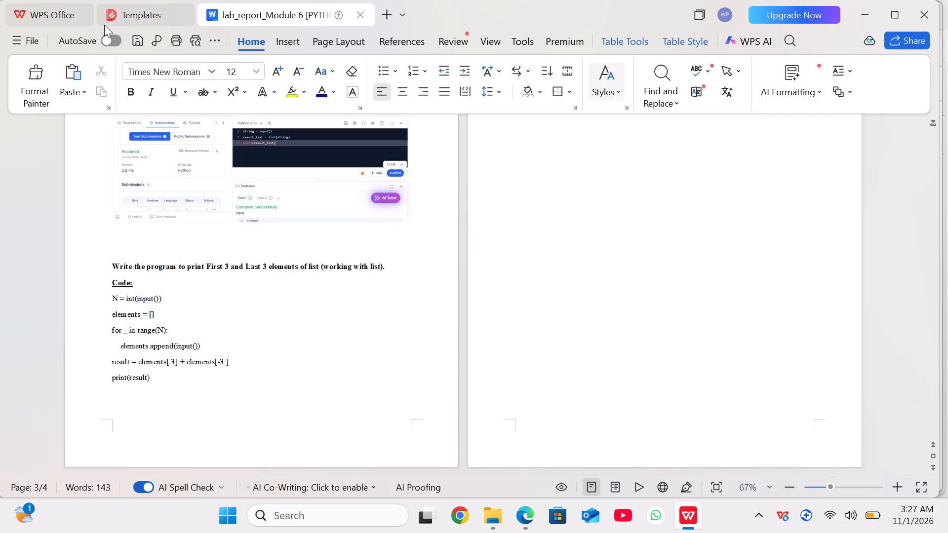
# Locate the saved lab_report_Module 6 [PYTHON]3 document from the recent files, show it in its WPSDrive folder and reopen it.
pyautogui.click(71, 11)
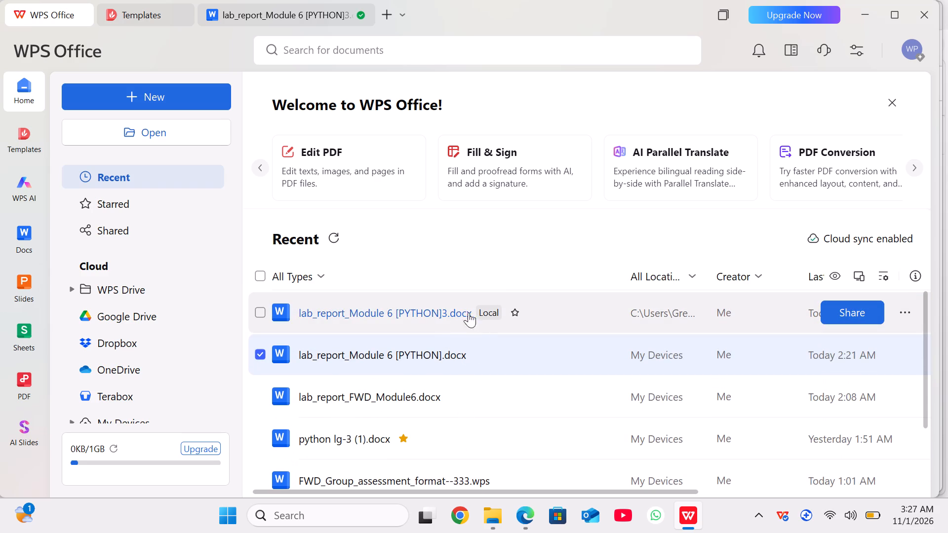
pyautogui.scroll(1, 480, 324)
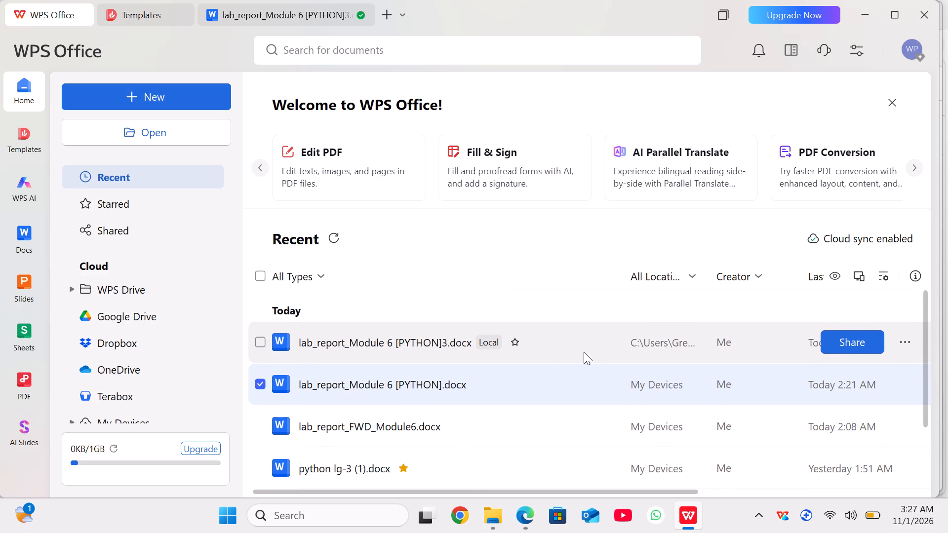
pyautogui.click(593, 346)
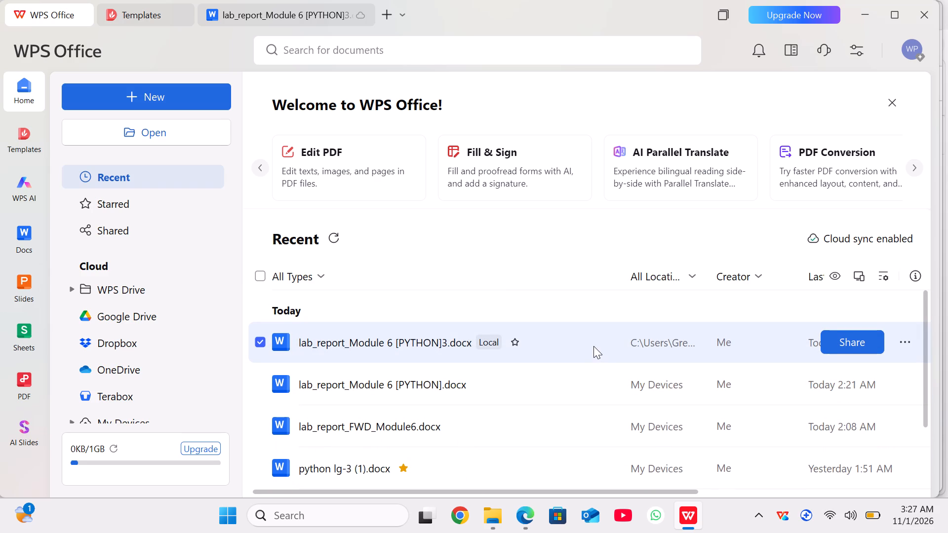
pyautogui.doubleClick(646, 339)
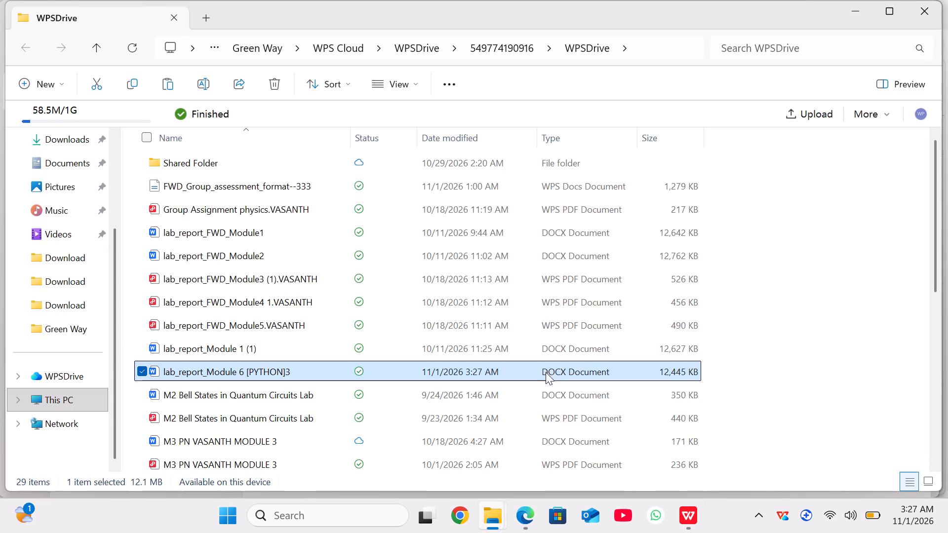
pyautogui.doubleClick(537, 370)
# Export pages 1 to 4 of the report to PDF in the source folder at standard quality and open the exported file.
pyautogui.scroll(3, 431, 314)
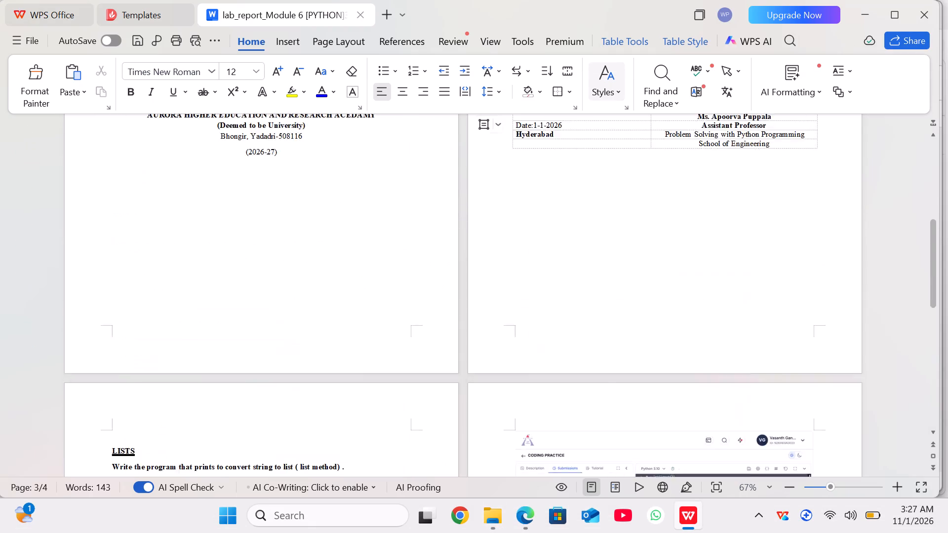
pyautogui.scroll(1, 431, 314)
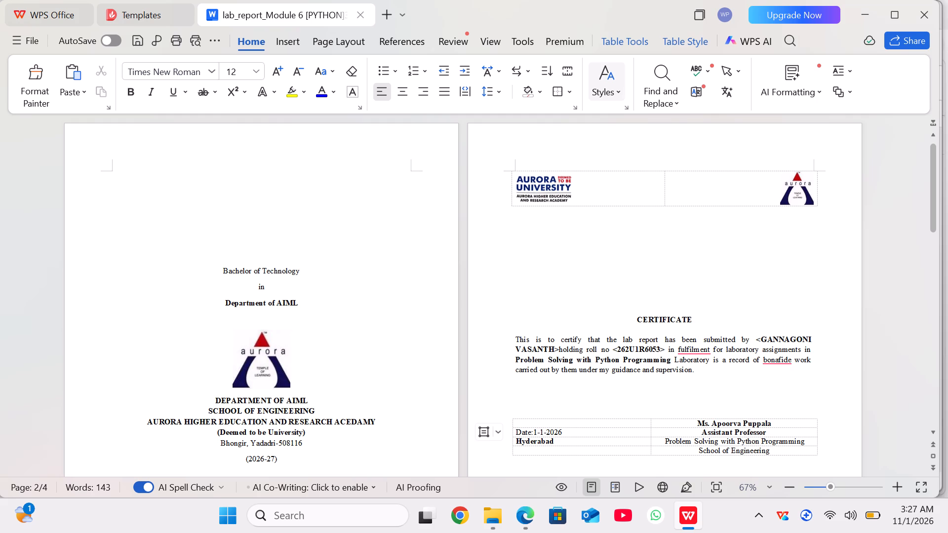
pyautogui.scroll(-2, 431, 314)
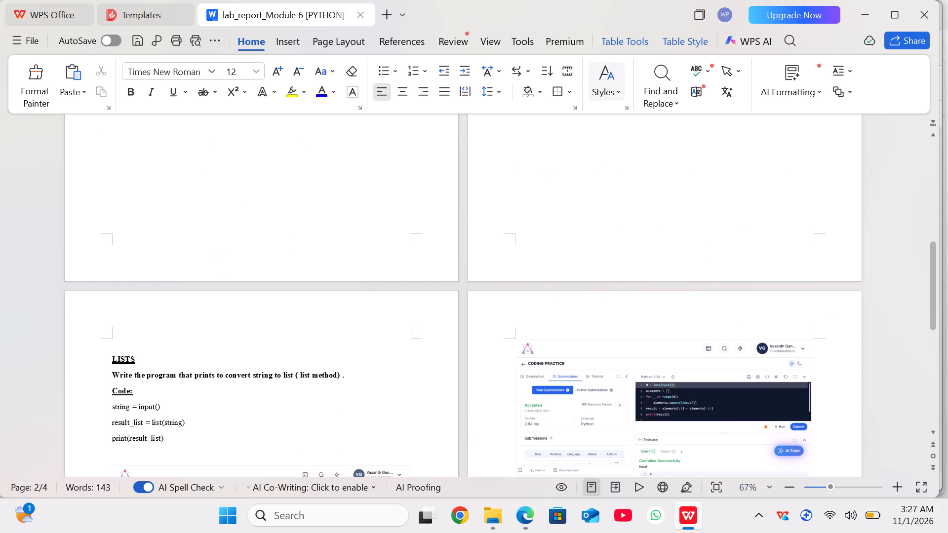
pyautogui.click(25, 42)
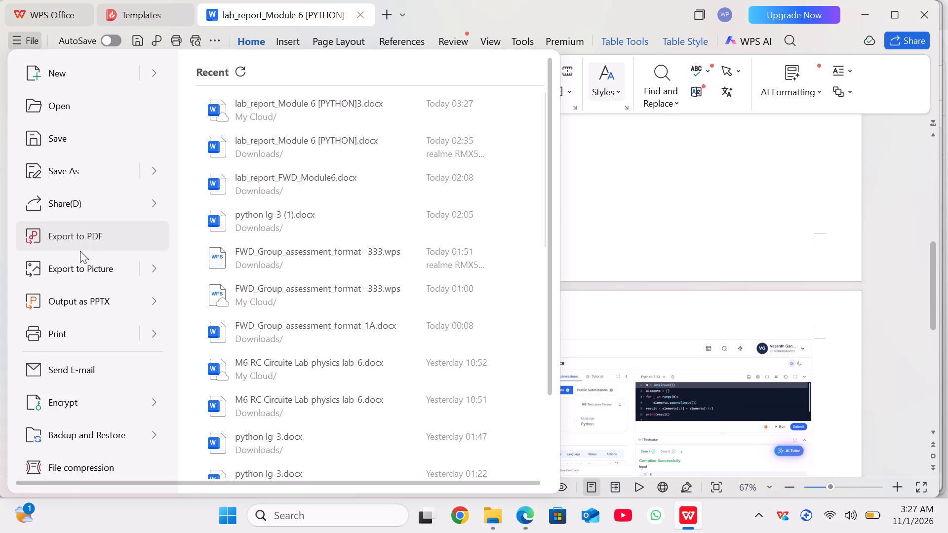
pyautogui.click(80, 251)
pyautogui.click(86, 241)
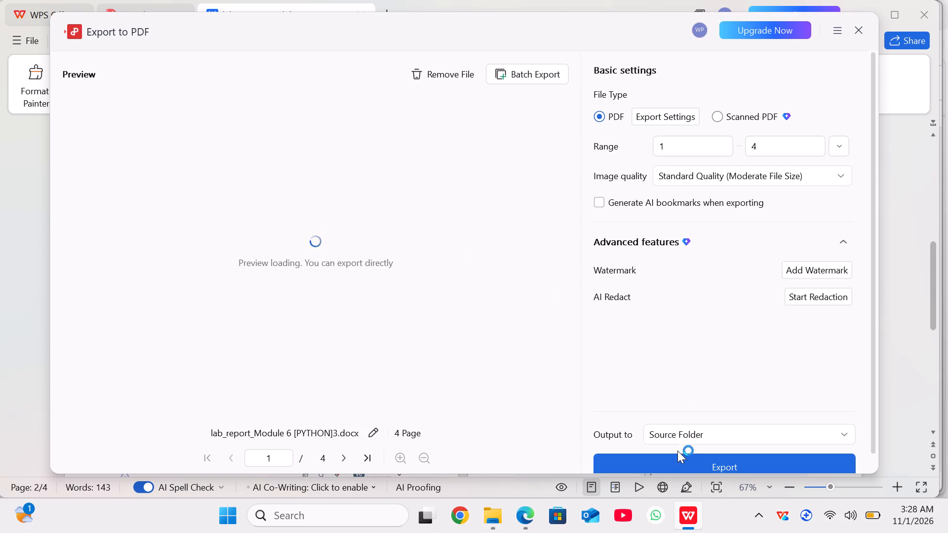
pyautogui.click(678, 455)
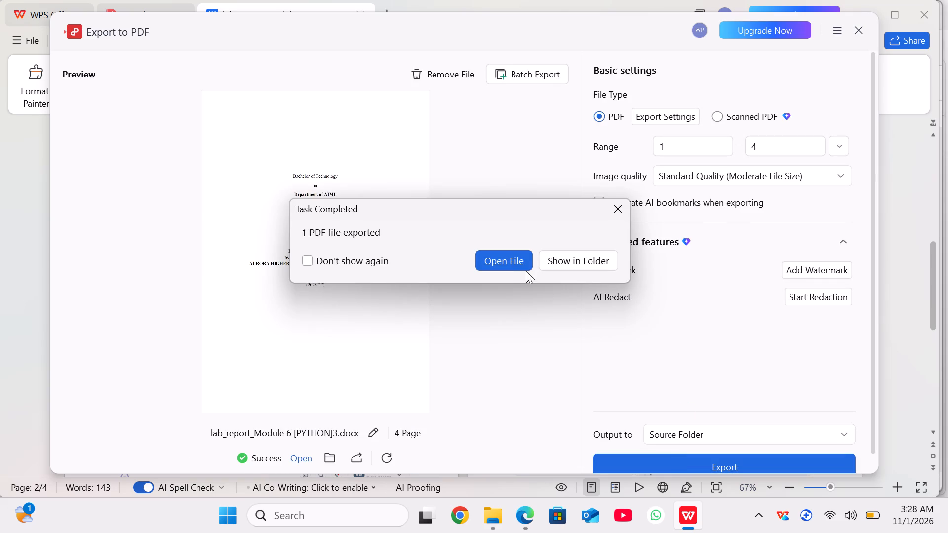
pyautogui.click(514, 258)
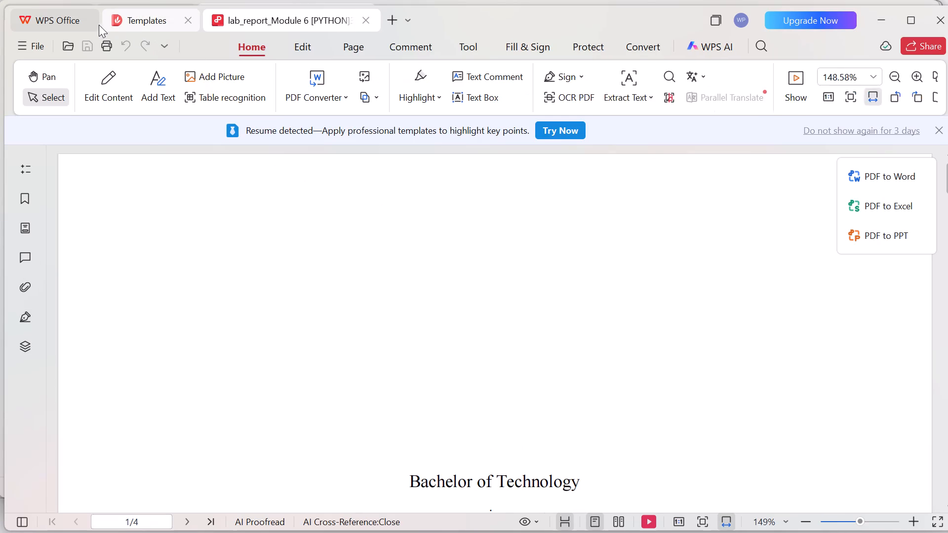
# Return to the WPS Office home page to find the exported PDF among the recent files.
pyautogui.click(85, 23)
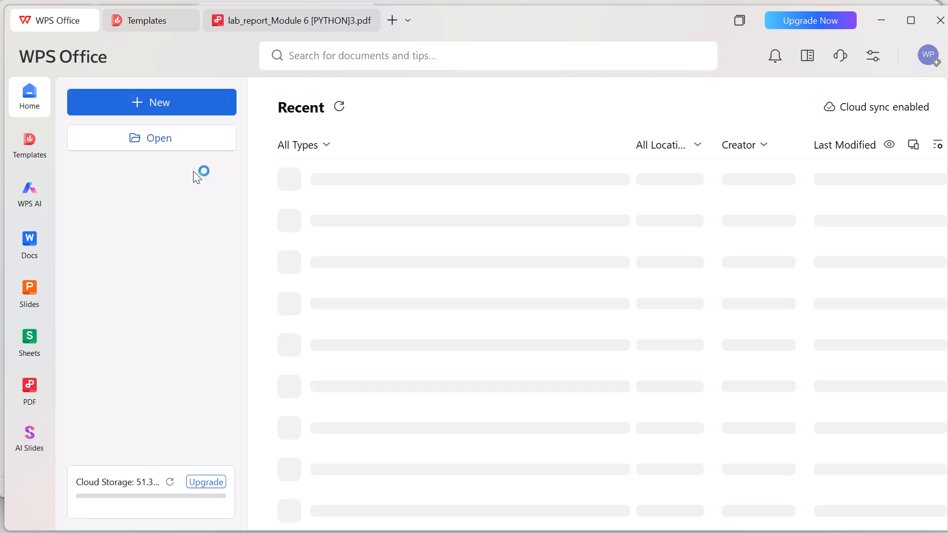
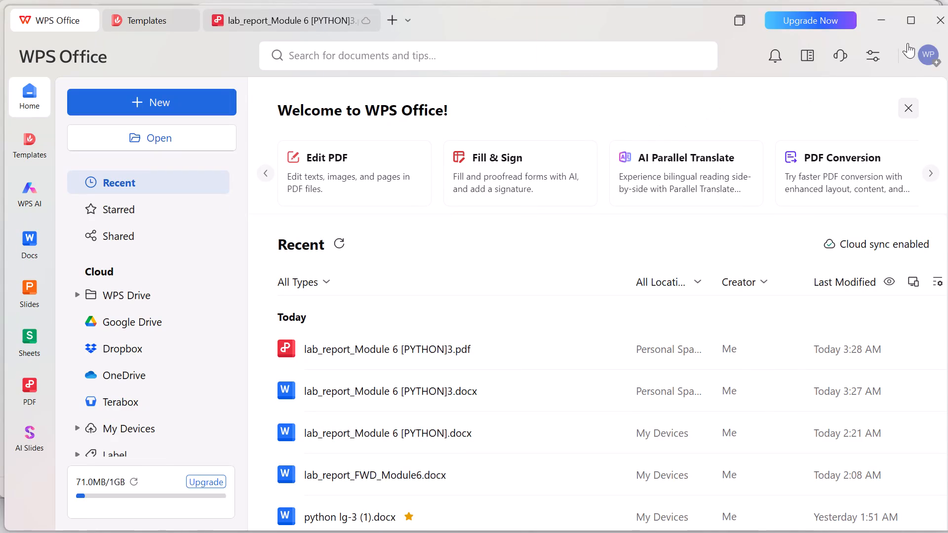
# Minimize the WPS Office home window and close the Export to PDF dialog.
pyautogui.click(882, 27)
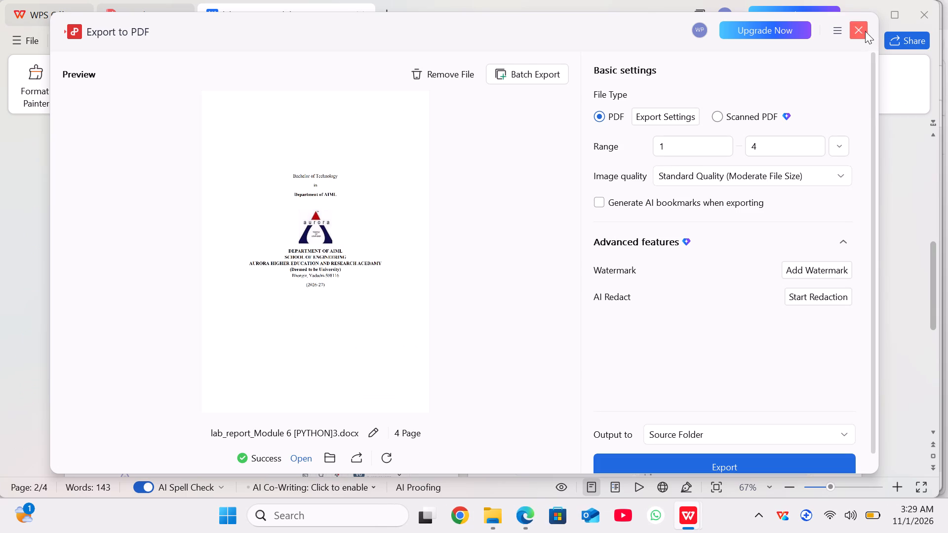
pyautogui.click(857, 31)
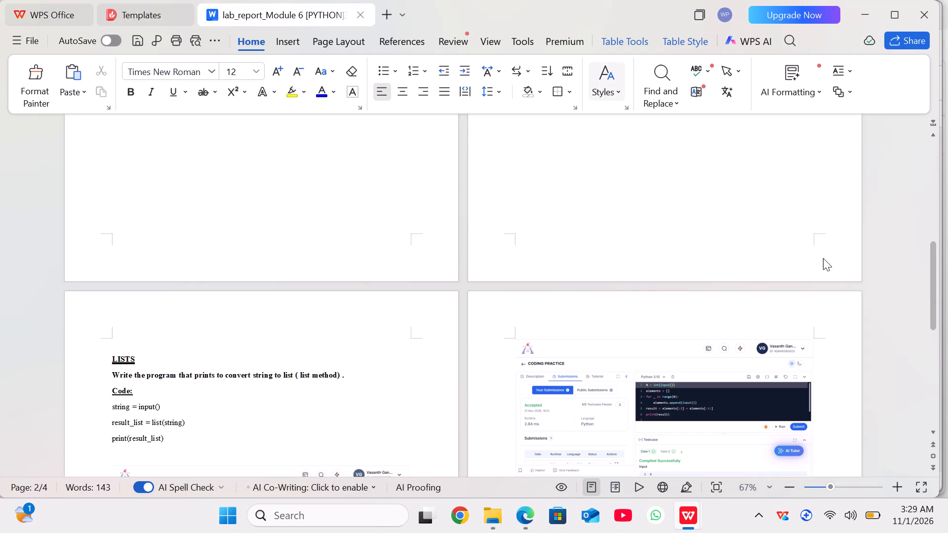
# Review the LISTS code and submission screenshots on pages 3 and 4 of the Python lab report.
pyautogui.scroll(-1, 823, 258)
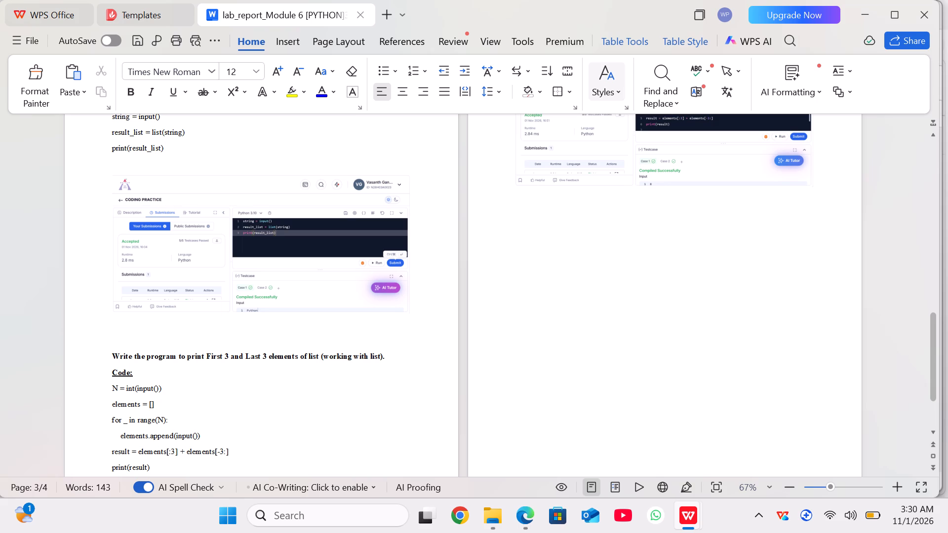
pyautogui.scroll(1, 468, 300)
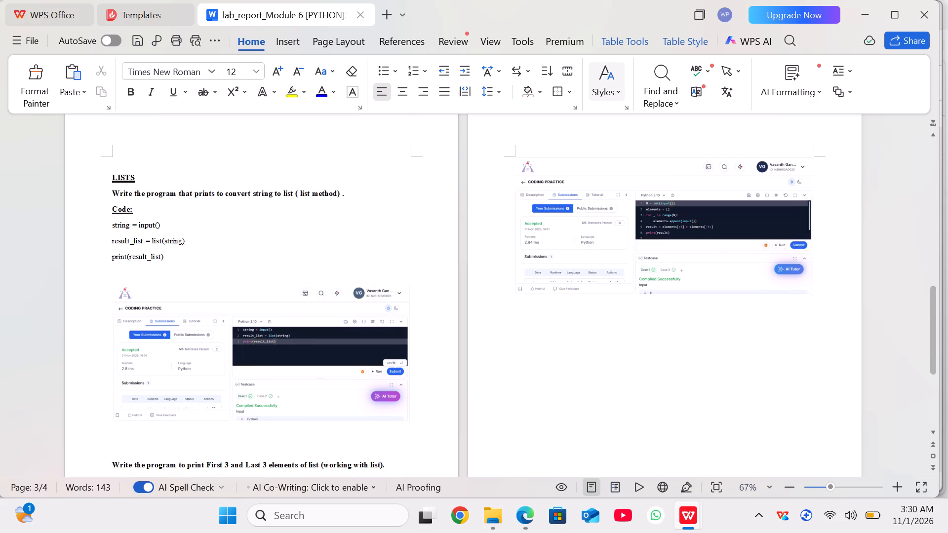
pyautogui.scroll(-2, 468, 300)
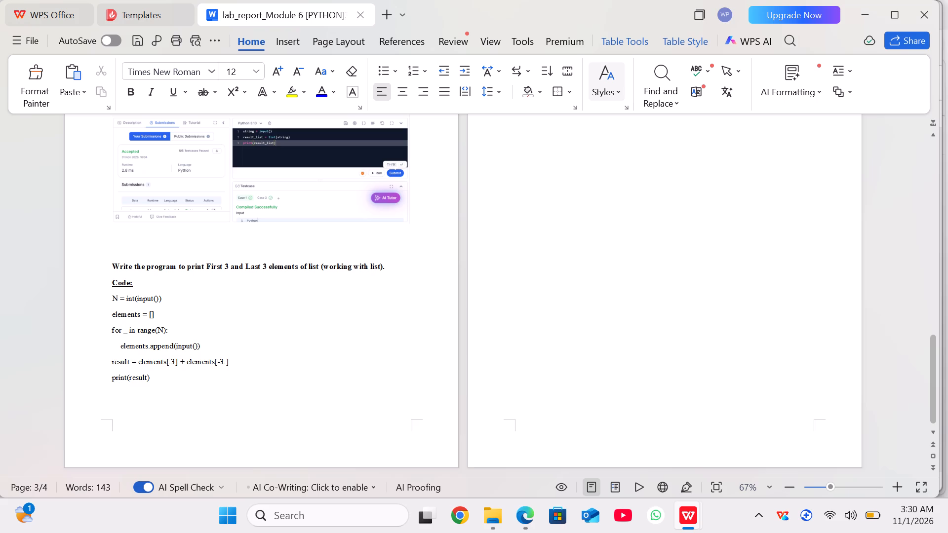
pyautogui.scroll(1, 468, 300)
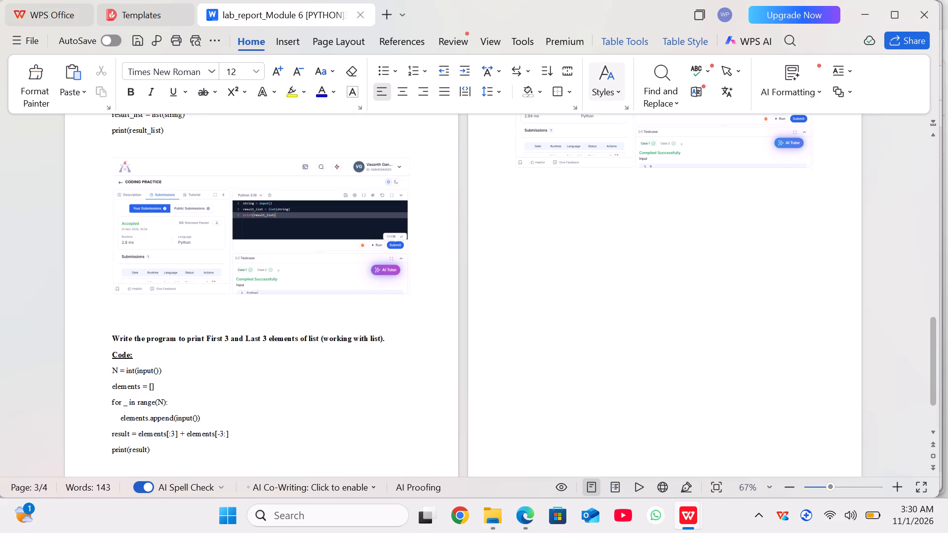
pyautogui.moveTo(110, 370); pyautogui.dragTo(156, 491)
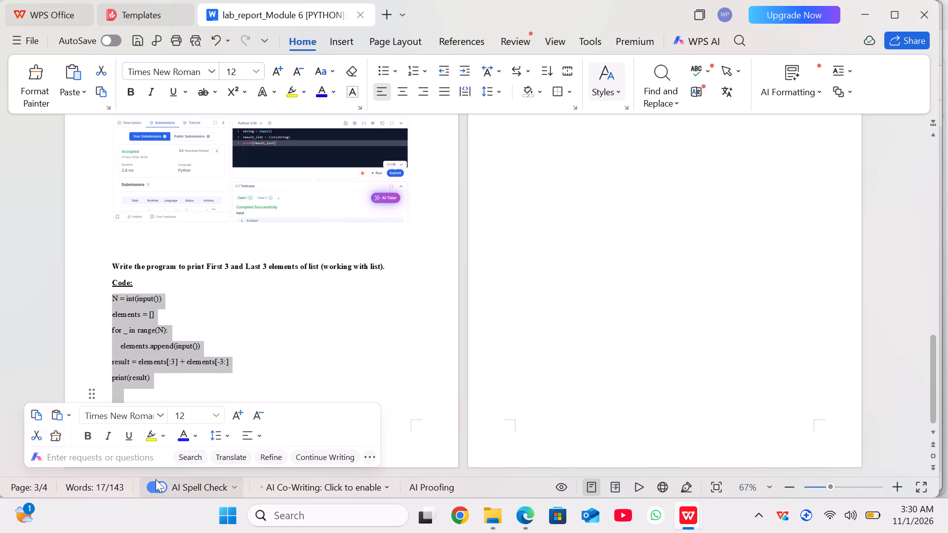
pyautogui.click(163, 388)
pyautogui.scroll(1, 364, 358)
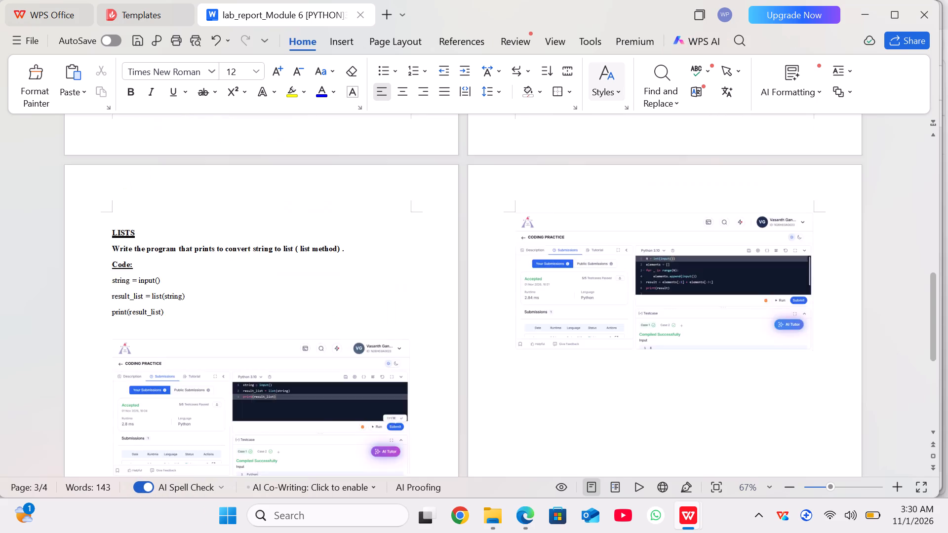
pyautogui.scroll(2, 364, 358)
pyautogui.scroll(-1, 364, 358)
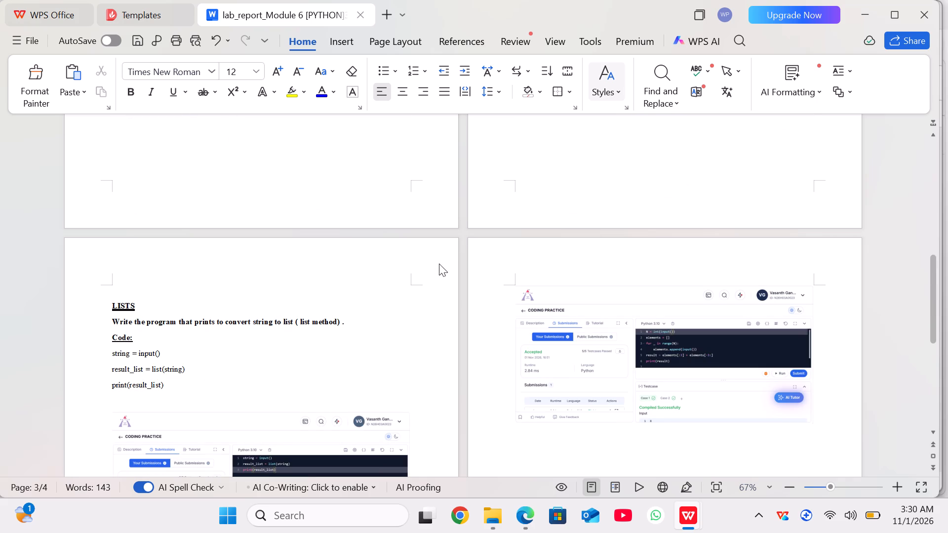
# Look over the recent files on the WPS Office home page.
pyautogui.click(57, 12)
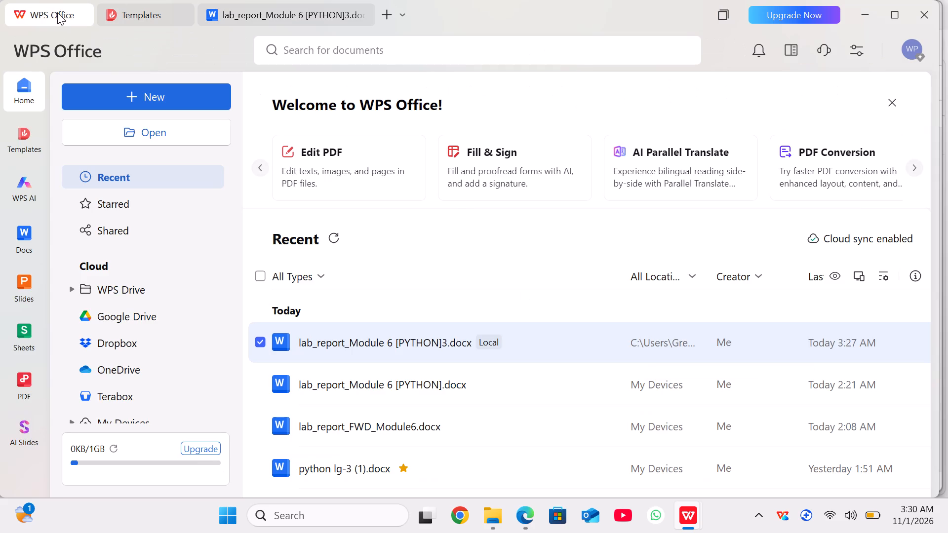
pyautogui.scroll(-1, 350, 296)
pyautogui.scroll(2, 464, 419)
pyautogui.scroll(4, 539, 370)
pyautogui.scroll(4, 528, 292)
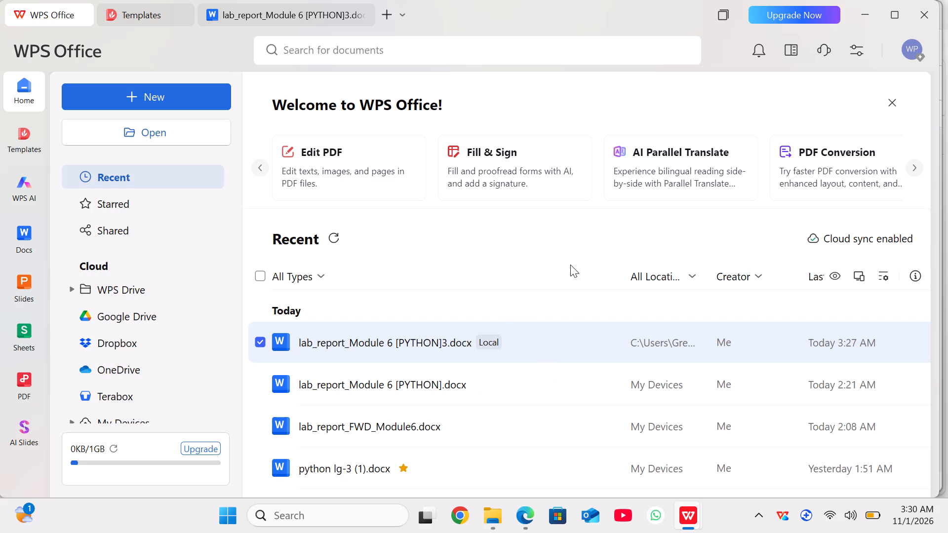
pyautogui.scroll(-3, 570, 265)
pyautogui.scroll(-1, 512, 371)
# Clear the WPS Office, WPSDrive folder, Gallery and Edge browser windows off the screen to reach the desktop.
pyautogui.click(926, 17)
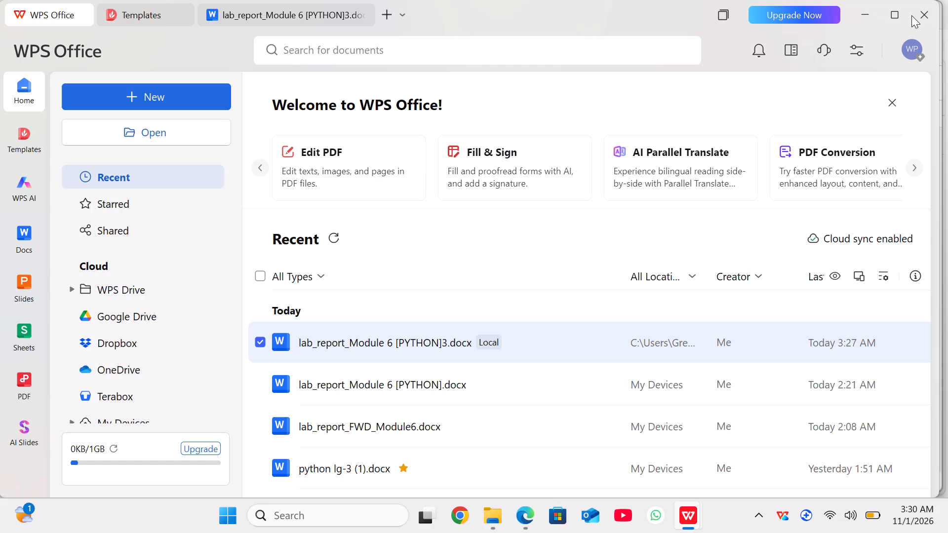
pyautogui.rightClick(911, 15)
pyautogui.scroll(-2, 441, 298)
pyautogui.doubleClick(866, 16)
pyautogui.moveTo(866, 15); pyautogui.dragTo(866, 11)
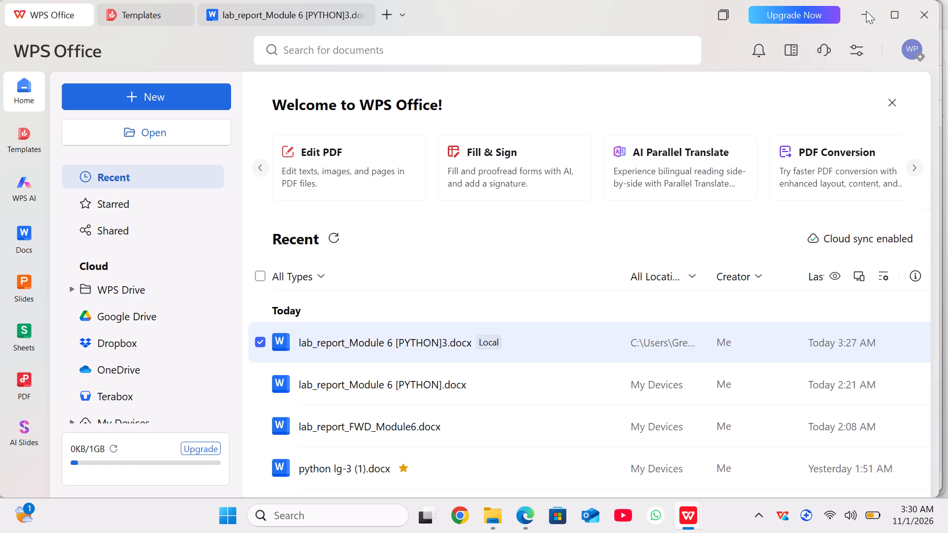
pyautogui.tripleClick(868, 17)
pyautogui.tripleClick(868, 17)
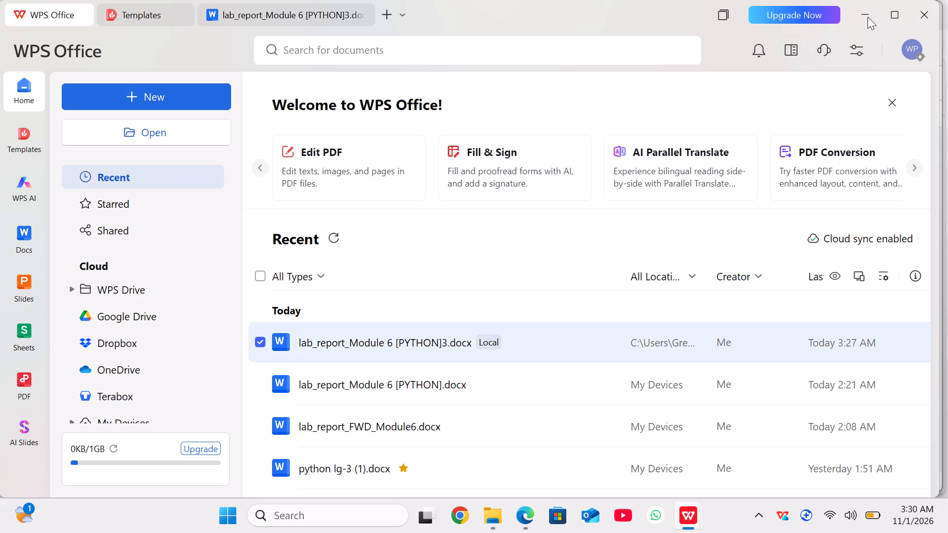
pyautogui.tripleClick(866, 10)
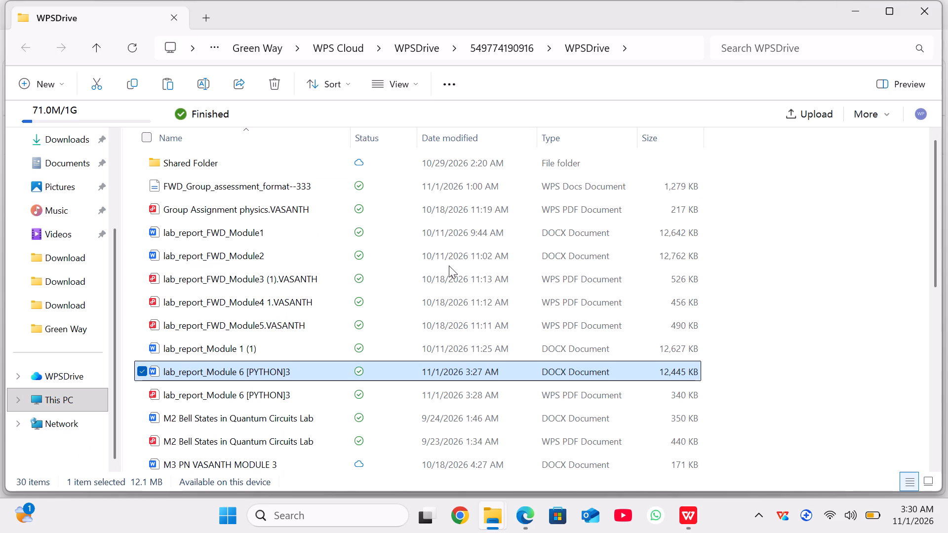
pyautogui.click(851, 12)
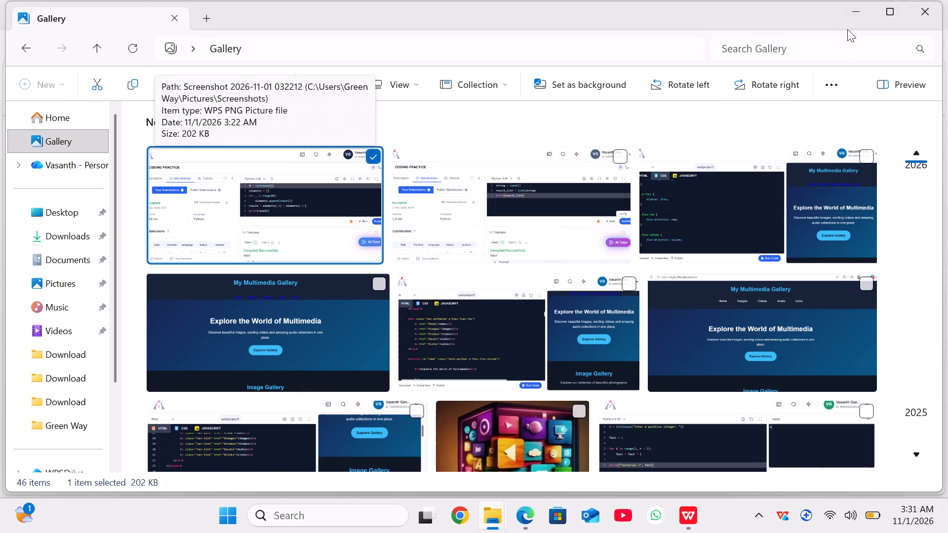
pyautogui.click(851, 16)
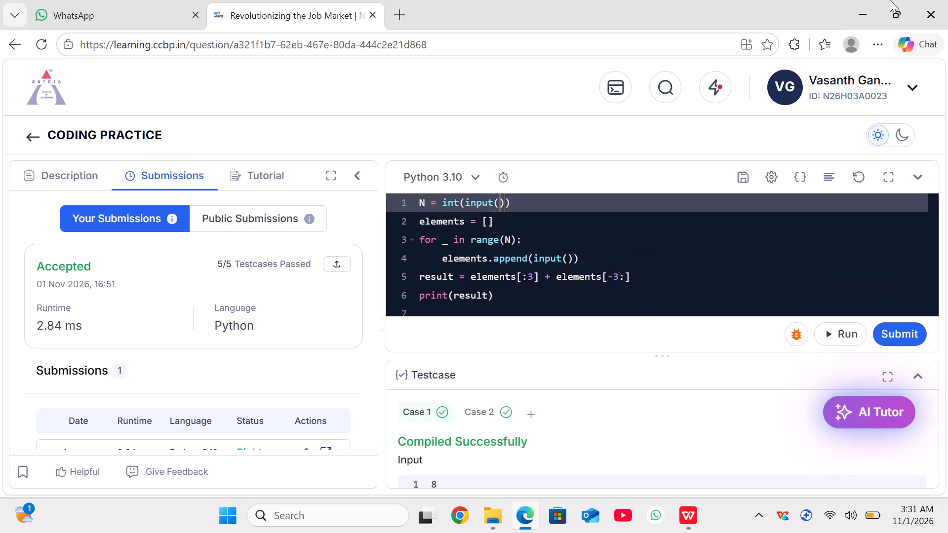
pyautogui.click(872, 10)
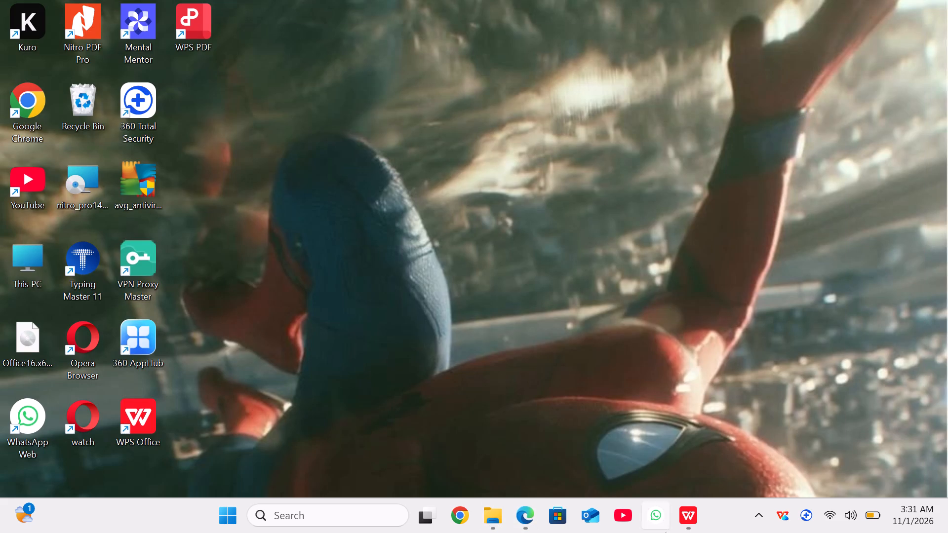
# Switch to WPS Office, open lab_report_FWD_Module6.docx from the recent files and close the exported Python report PDF.
pyautogui.click(694, 518)
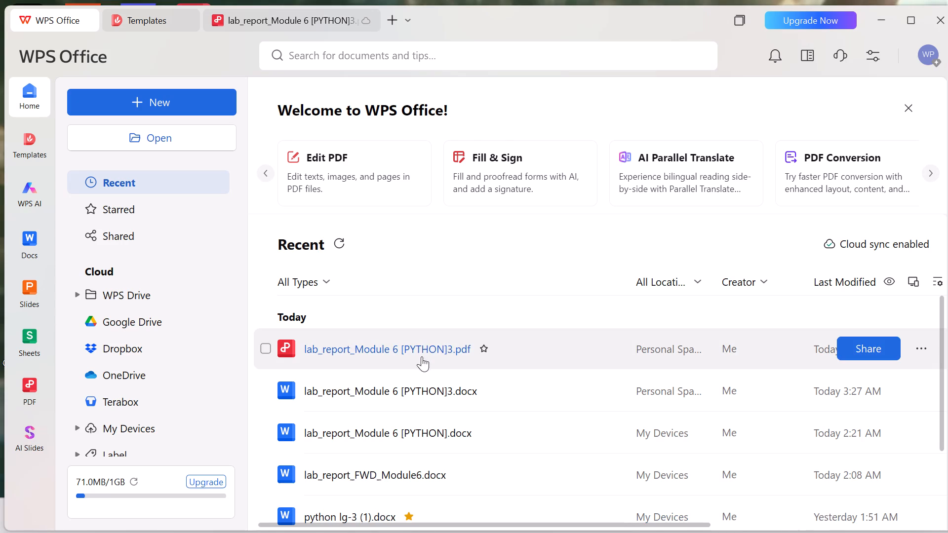
pyautogui.scroll(-1, 359, 444)
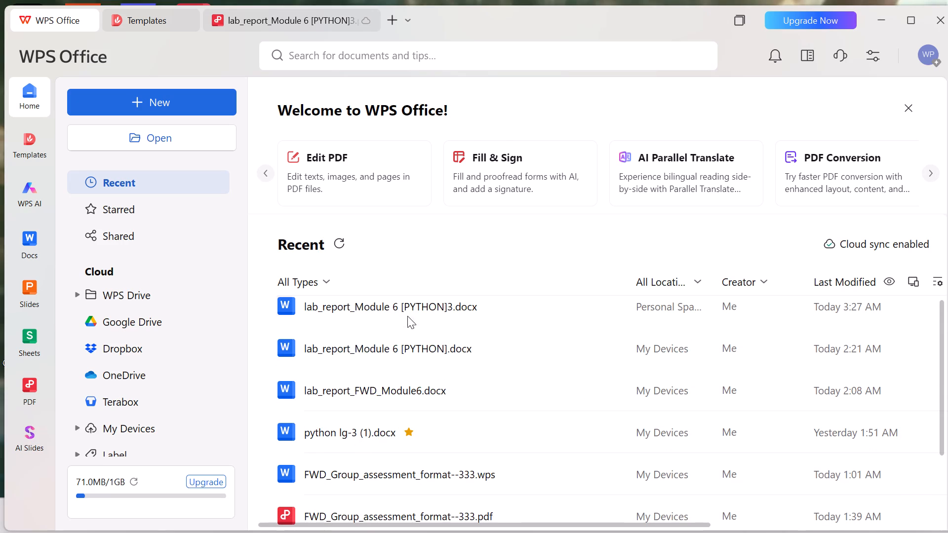
pyautogui.click(392, 381)
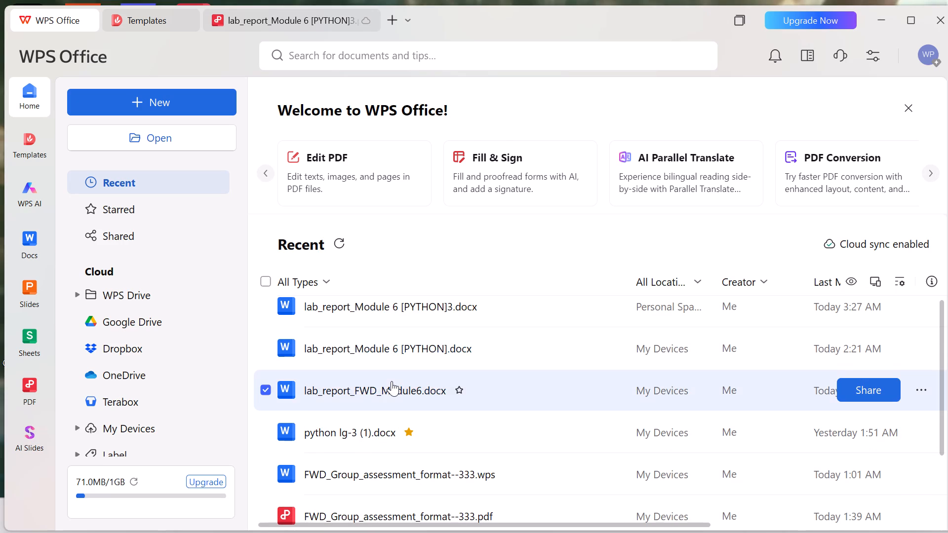
pyautogui.doubleClick(469, 393)
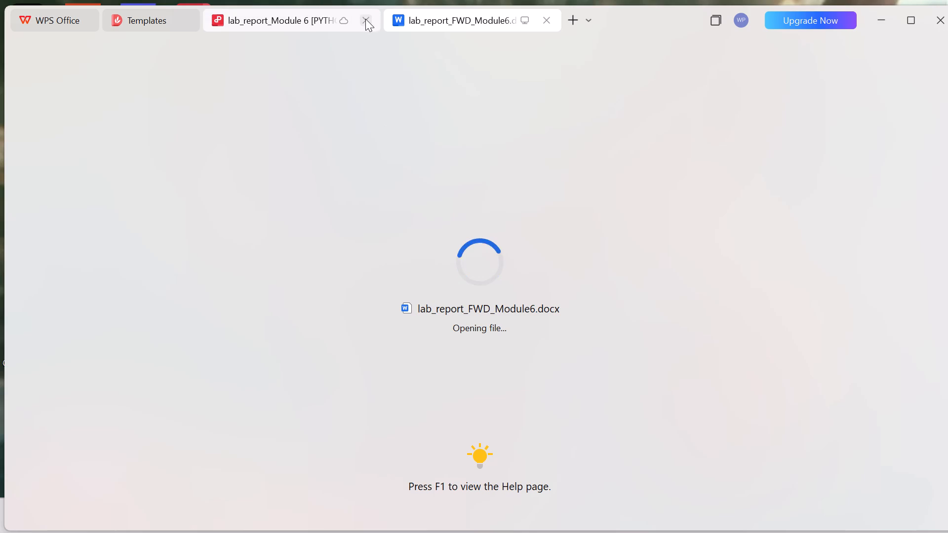
pyautogui.click(365, 21)
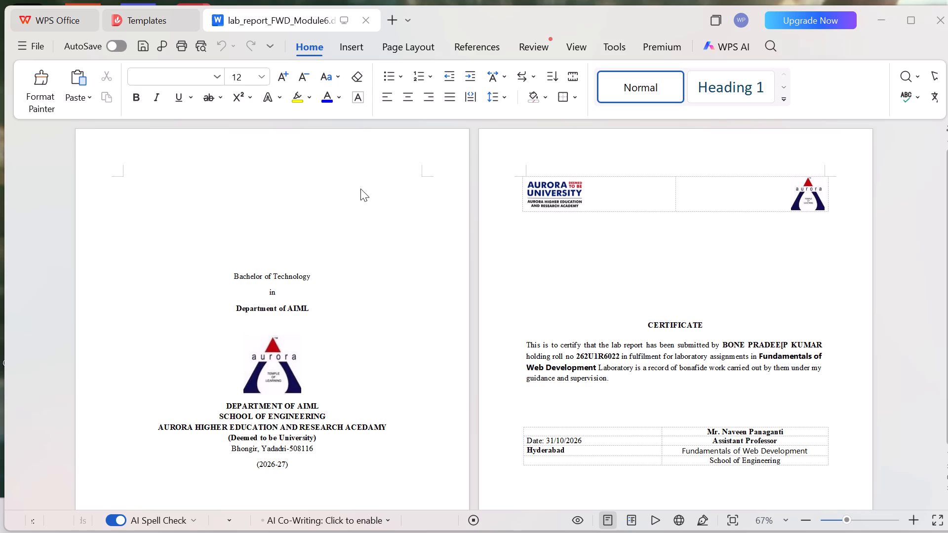
# Look through the FWD Module 6 lab report, from its certificate page to the HTML and CSS code of its experiments.
pyautogui.scroll(-3, 363, 279)
pyautogui.scroll(1, 363, 279)
pyautogui.scroll(-7, 363, 279)
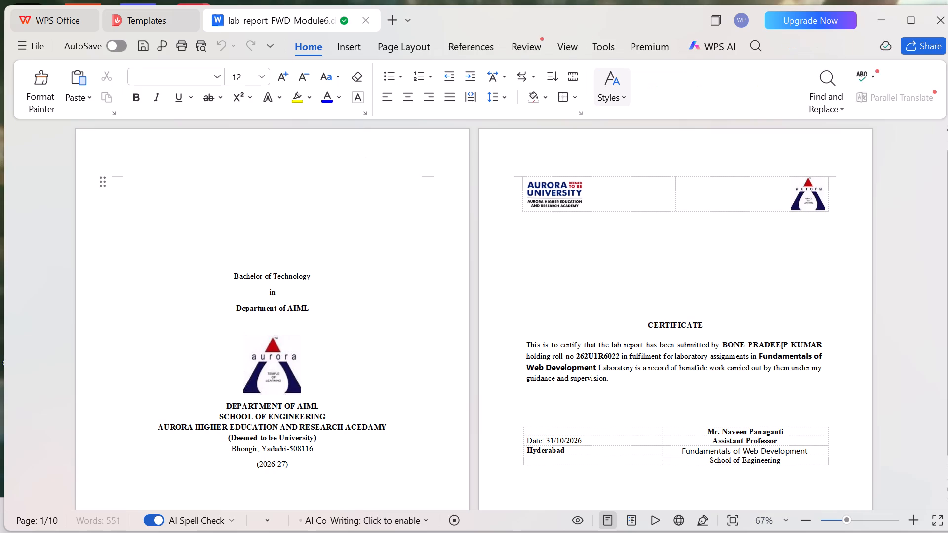
pyautogui.scroll(-4, 391, 333)
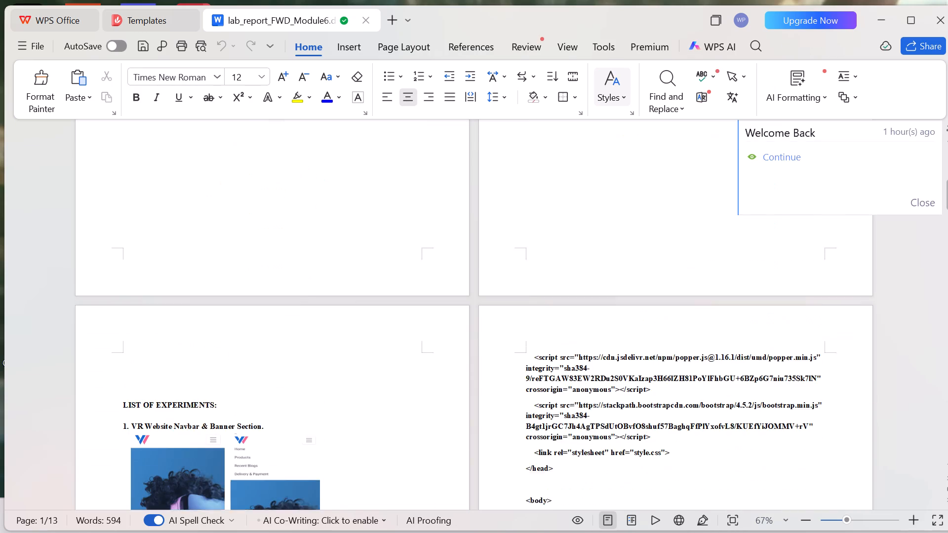
pyautogui.scroll(-4, 391, 333)
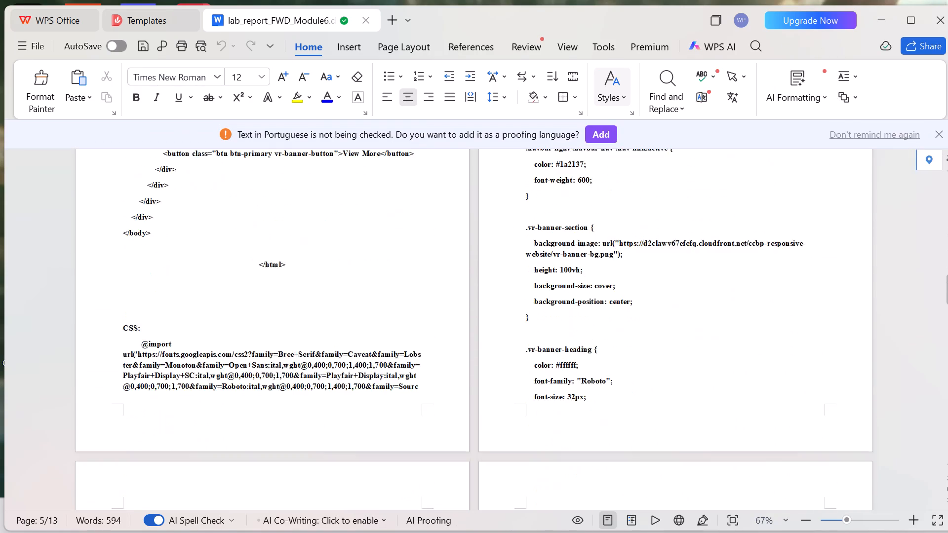
pyautogui.scroll(-4, 391, 333)
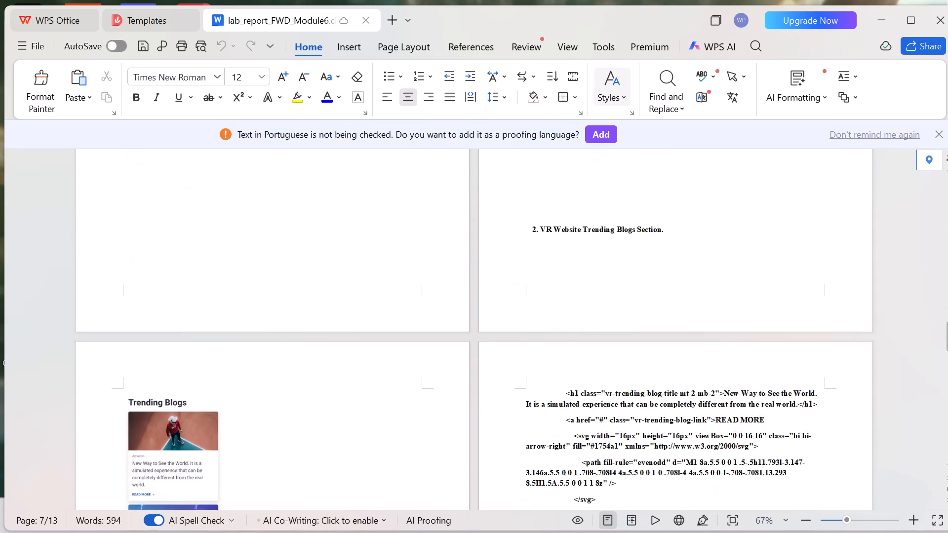
pyautogui.scroll(-2, 391, 333)
pyautogui.scroll(1, 391, 333)
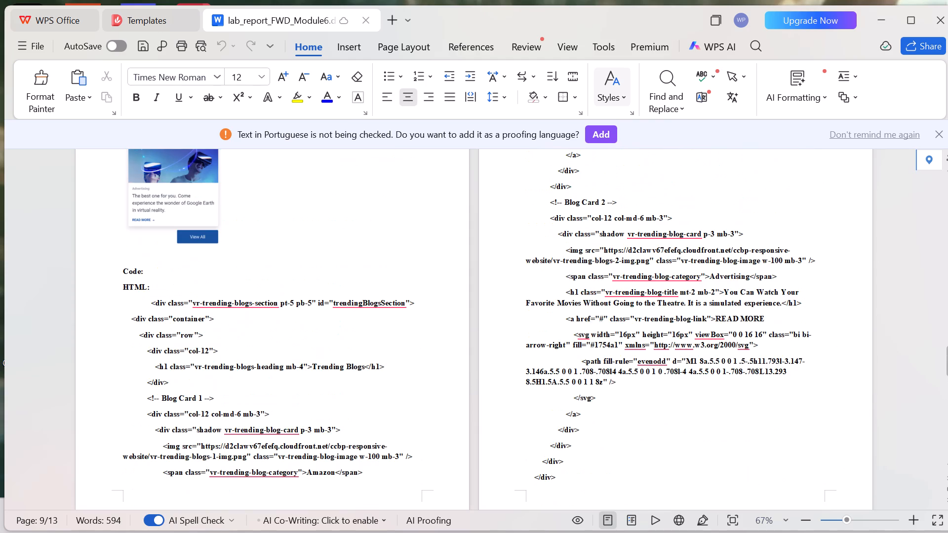
pyautogui.scroll(1, 391, 333)
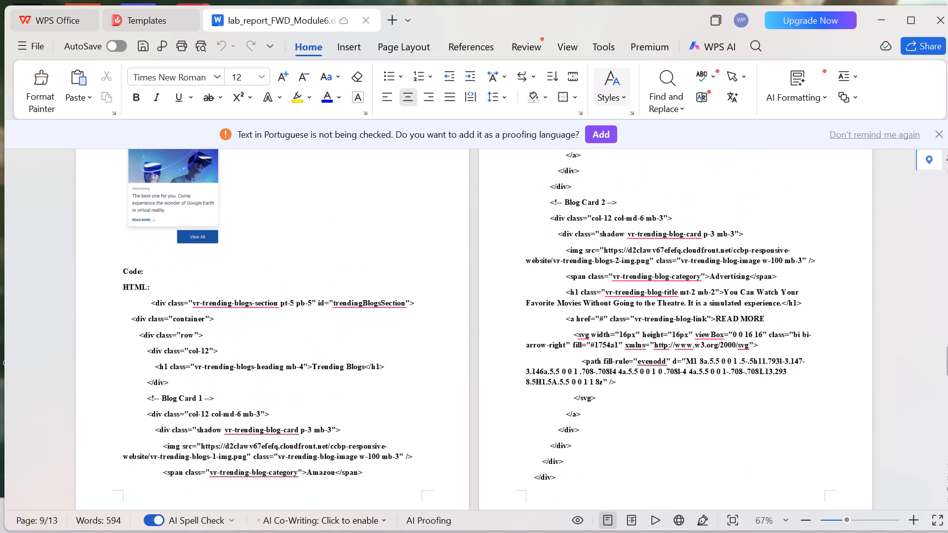
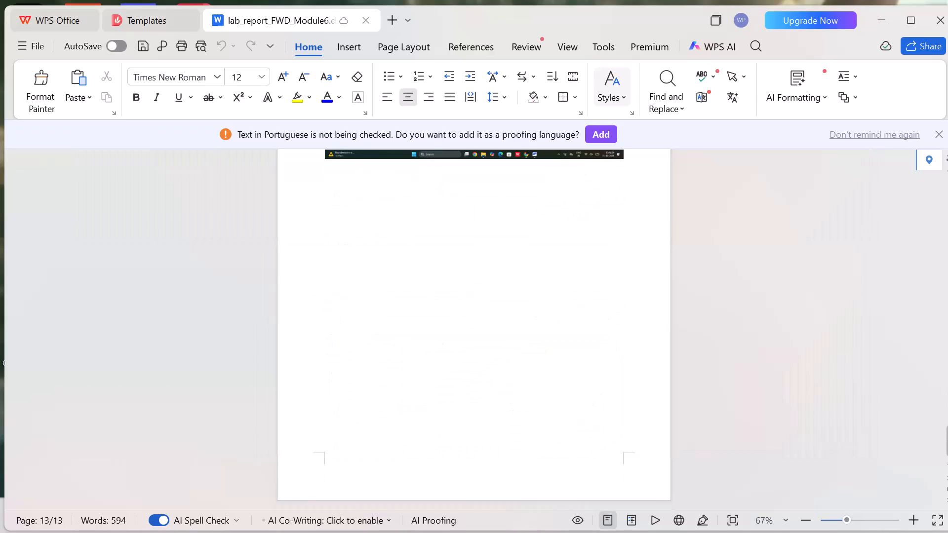
# Look back through the FWD Module 6 lab report, checking the code and output screenshots of both VR website experiments.
pyautogui.scroll(1, 478, 302)
pyautogui.scroll(-3, 478, 302)
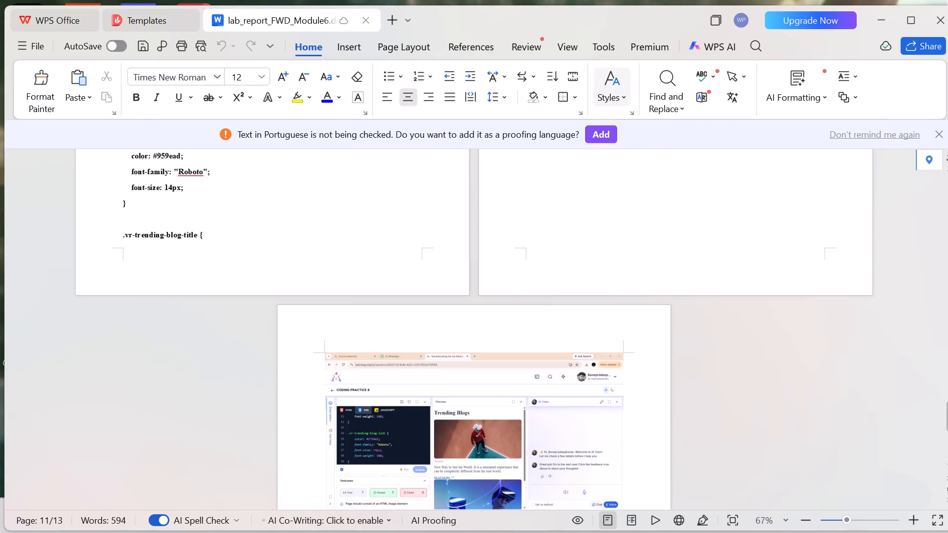
pyautogui.scroll(8, 478, 302)
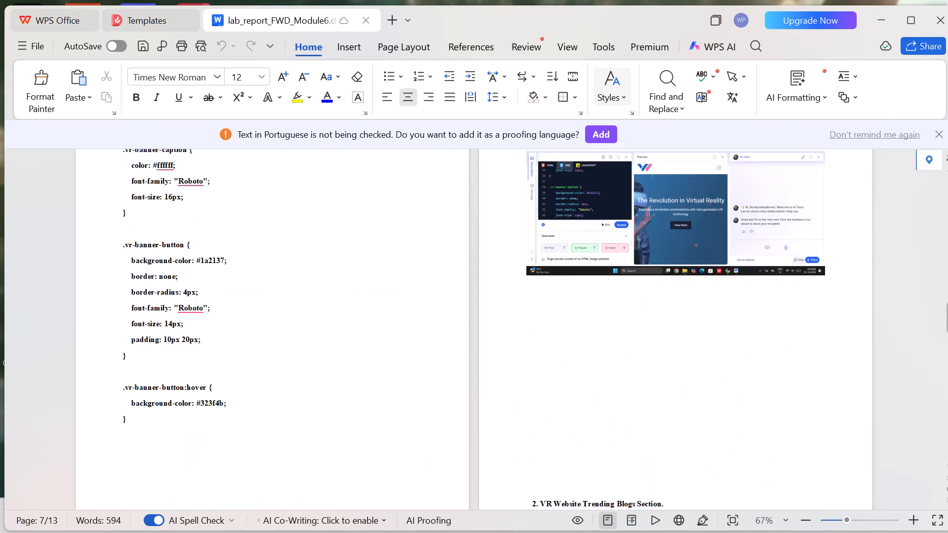
pyautogui.scroll(6, 478, 302)
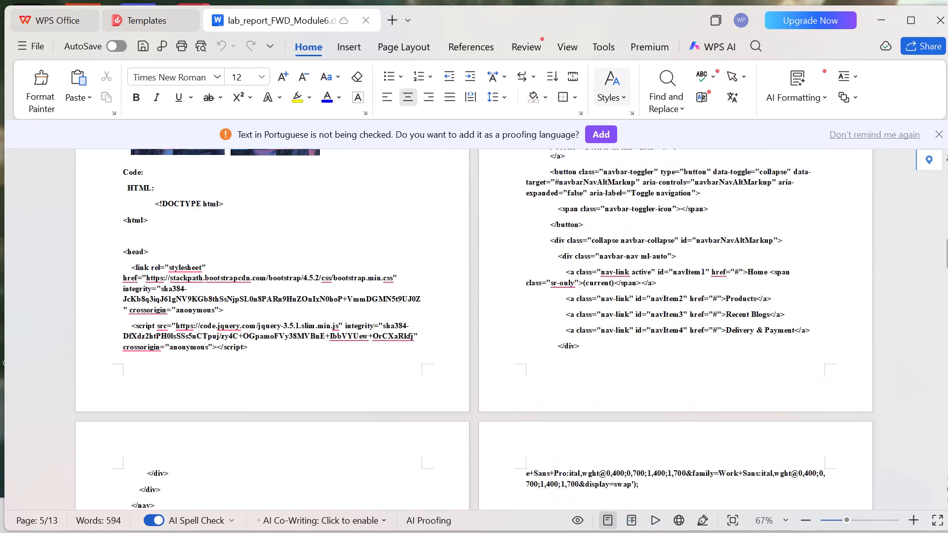
pyautogui.scroll(3, 478, 302)
pyautogui.scroll(-2, 478, 302)
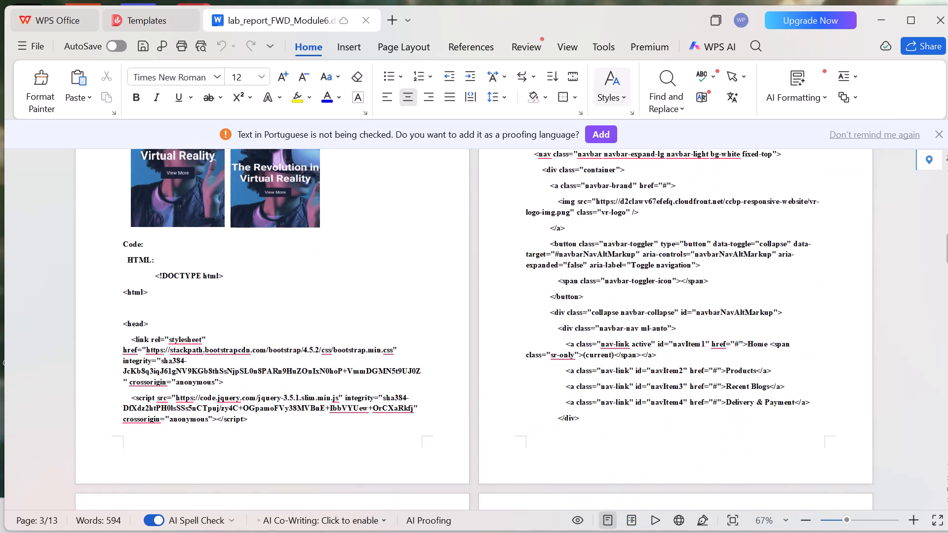
pyautogui.scroll(-5, 478, 302)
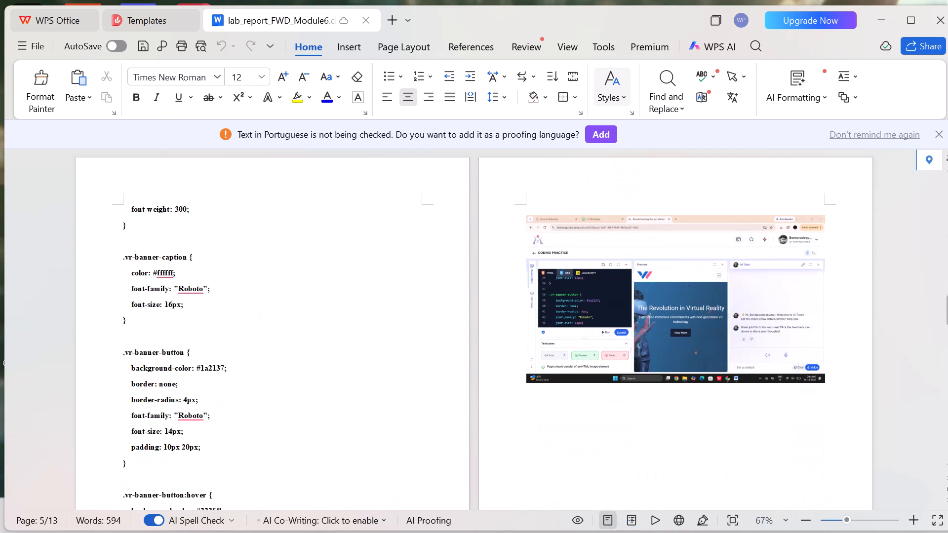
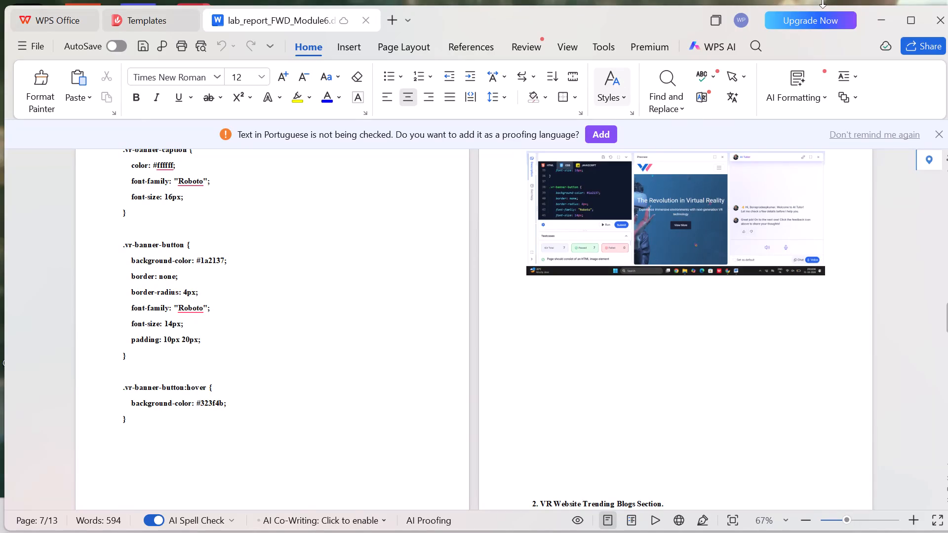
# Close the WPS Office window containing the FWD Module 6 lab report.
pyautogui.click(941, 24)
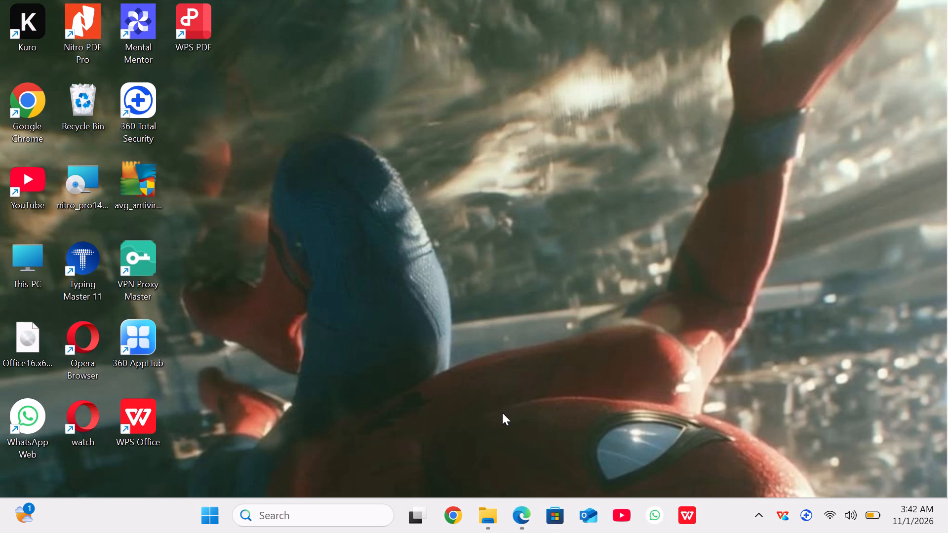
# Bring up the open File Explorer windows to switch to one of them.
pyautogui.click(497, 505)
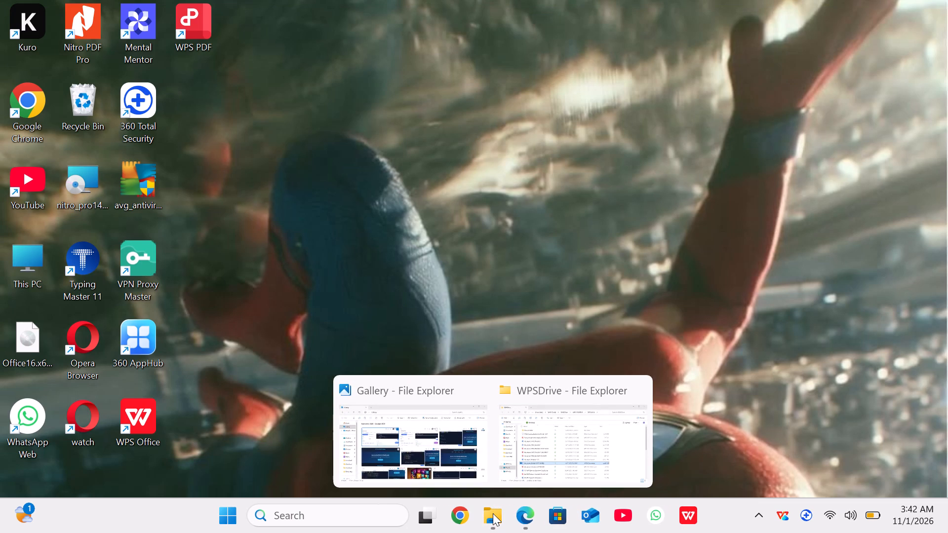
pyautogui.click(493, 513)
pyautogui.click(455, 466)
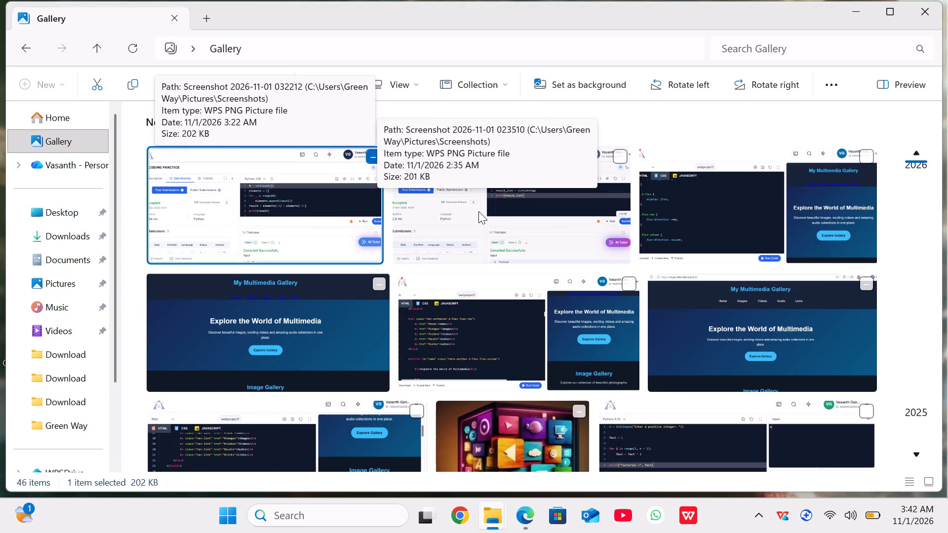
pyautogui.click(316, 209)
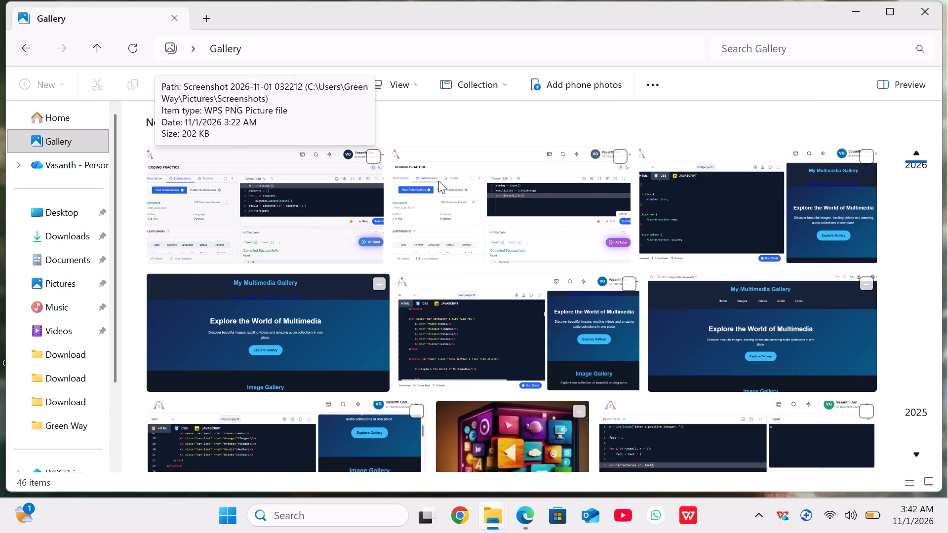
pyautogui.click(438, 181)
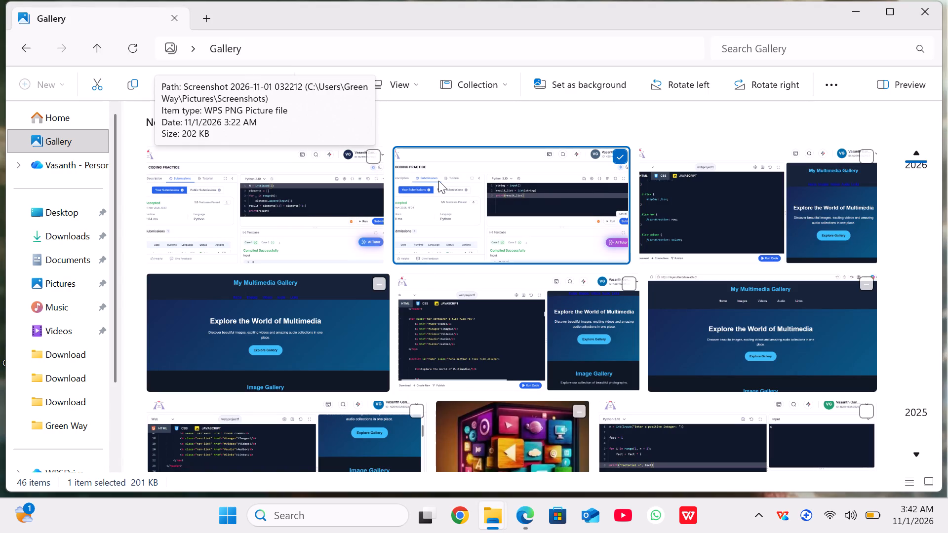
pyautogui.hotkey('ctrl', 'c')
pyautogui.hotkey('ctrl', 'c')
# Switch to the Edge window containing the WhatsApp and NxtWave coding practice pages.
pyautogui.click(430, 524)
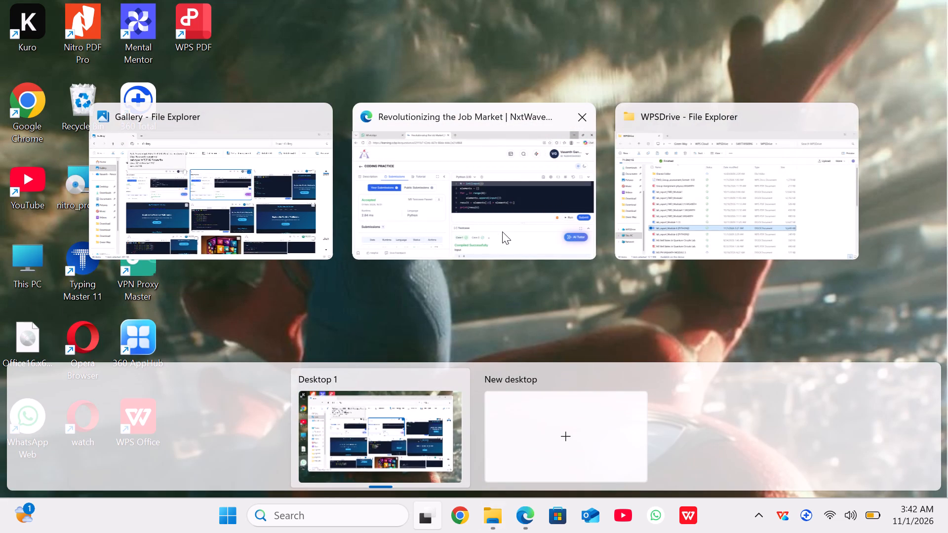
pyautogui.click(514, 218)
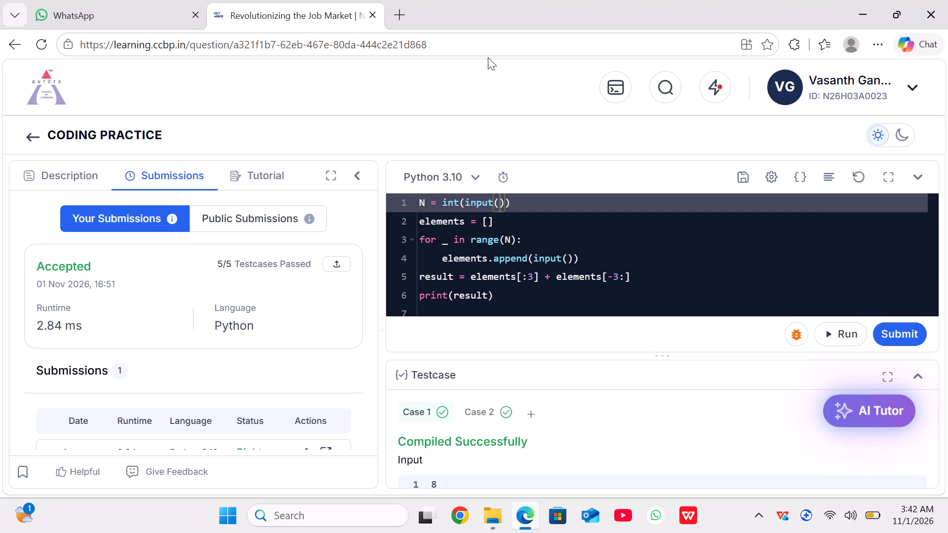